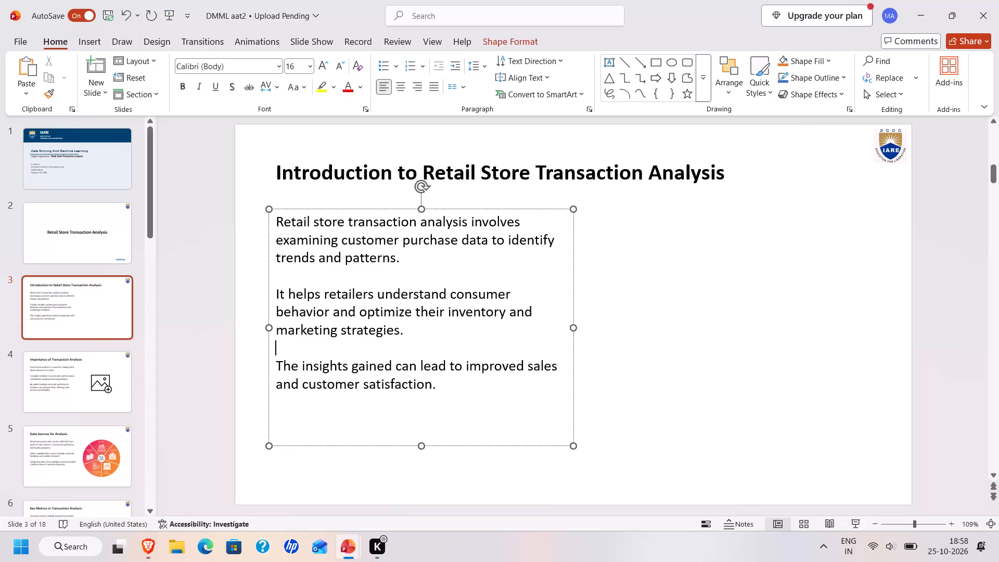
Copy the Retail Data Sources wheel image from slide 5 onto the Introduction to Retail Store Transaction Analysis slide.
left_click(833, 261)
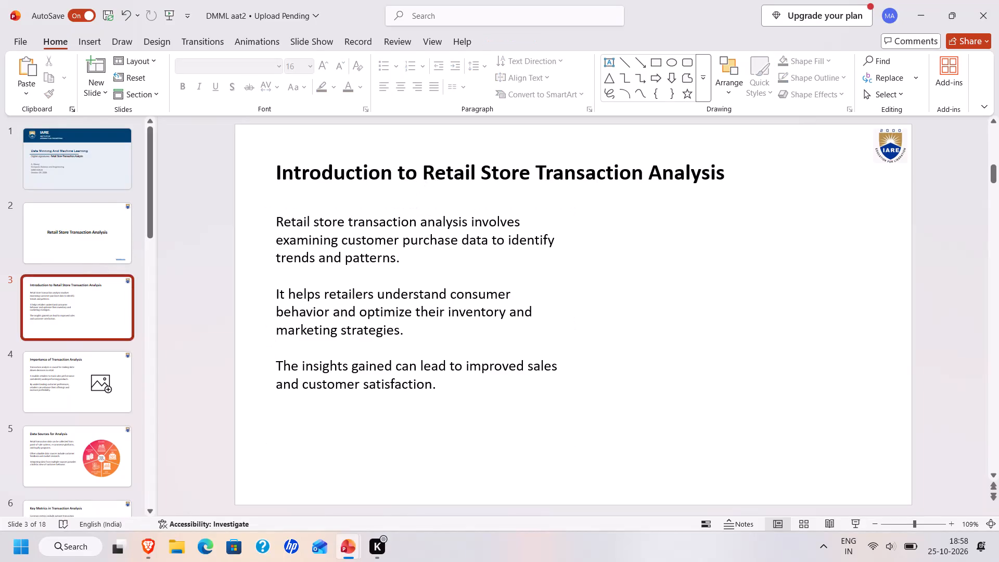
left_click(102, 502)
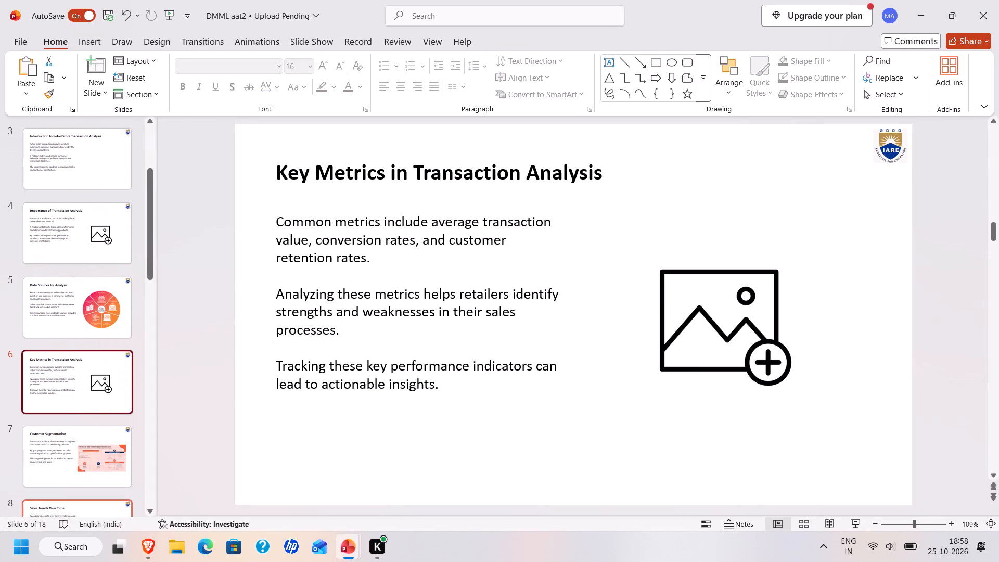
left_click(81, 324)
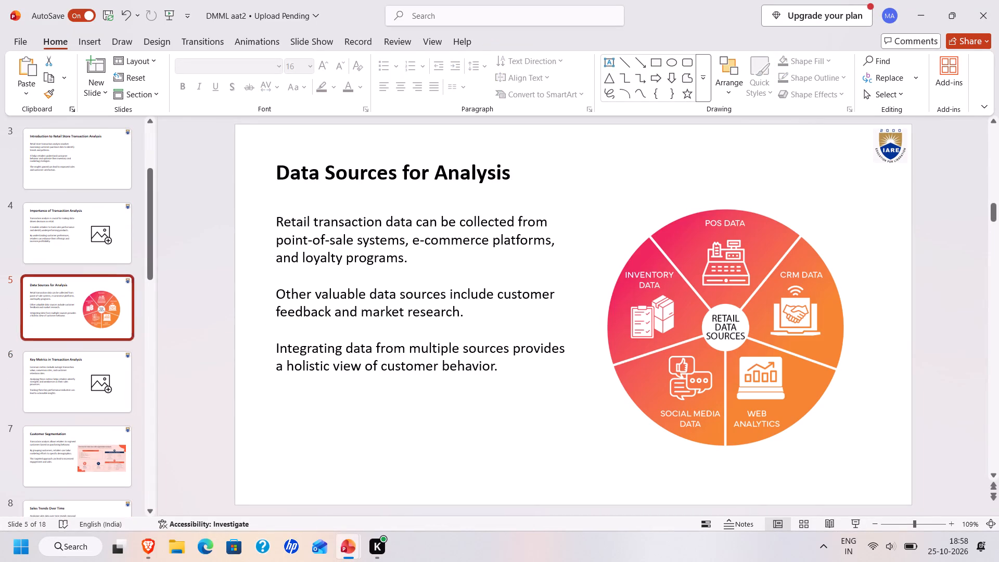
scroll(109, 172, "up", 7)
left_click(96, 299)
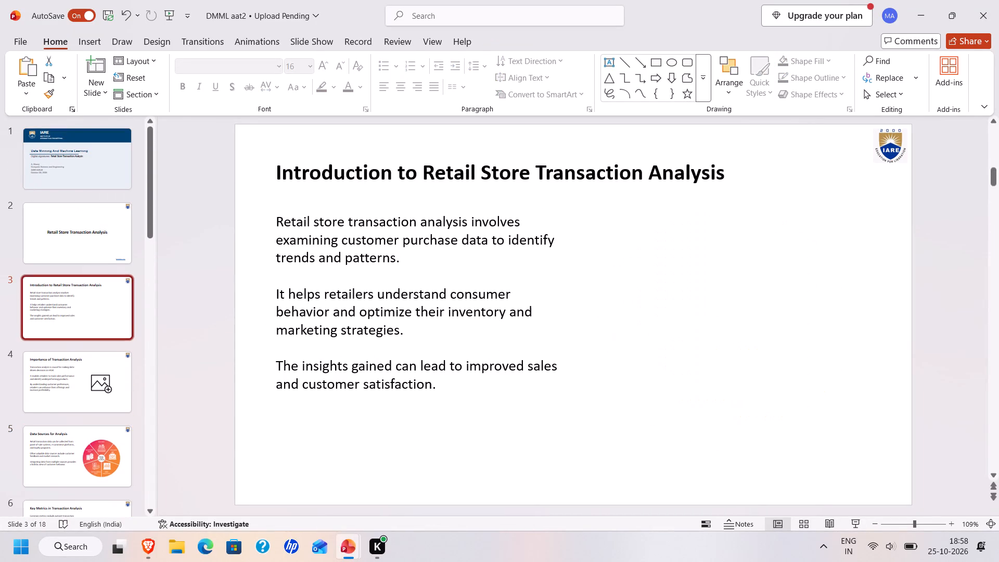
left_click(89, 466)
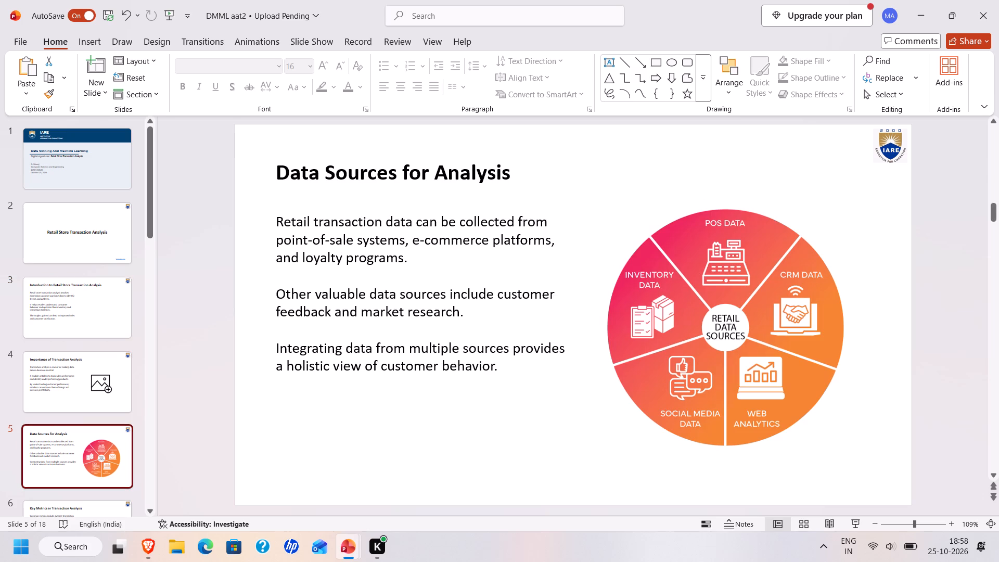
left_click(743, 401)
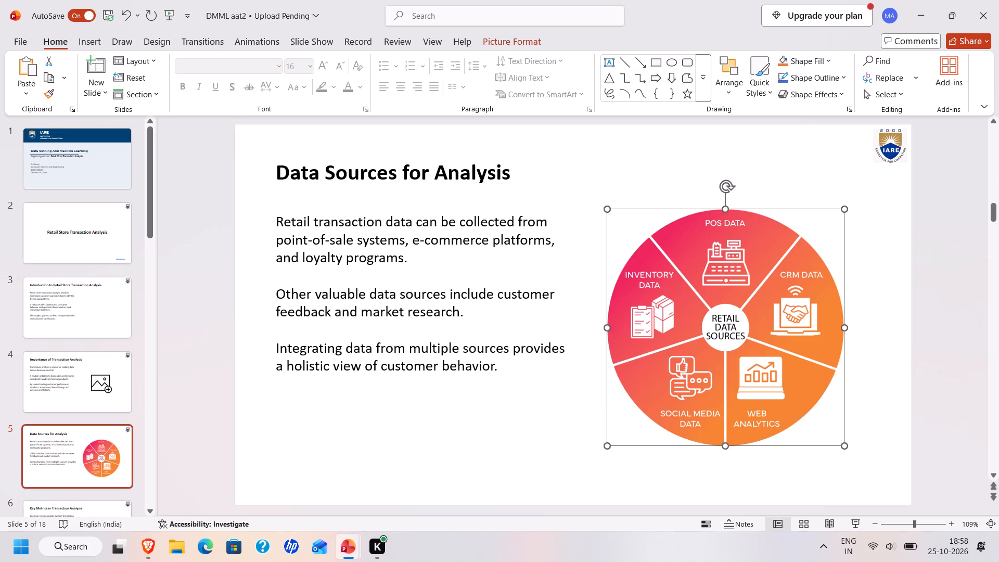
key("ctrl+c")
left_click(87, 313)
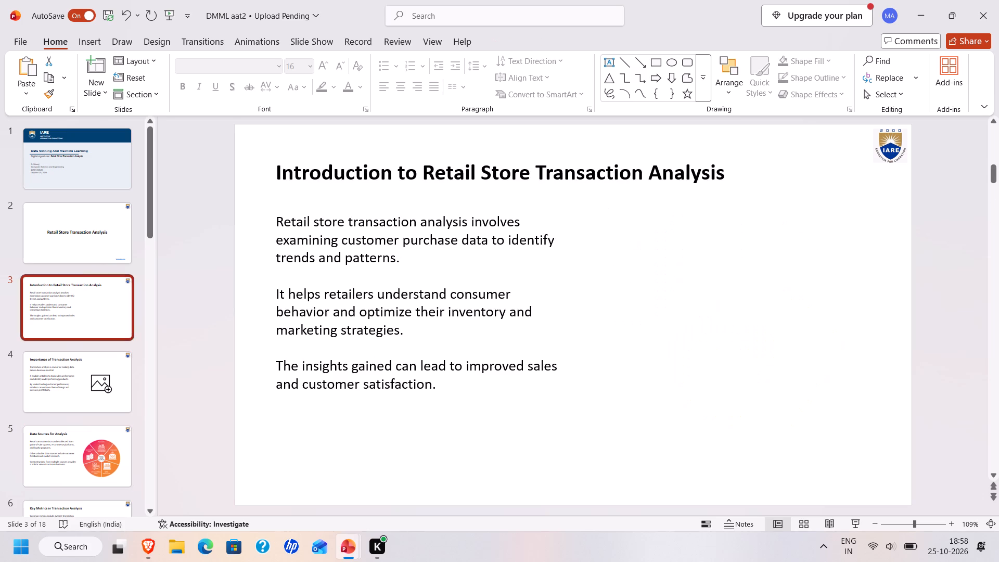
key("ctrl+v")
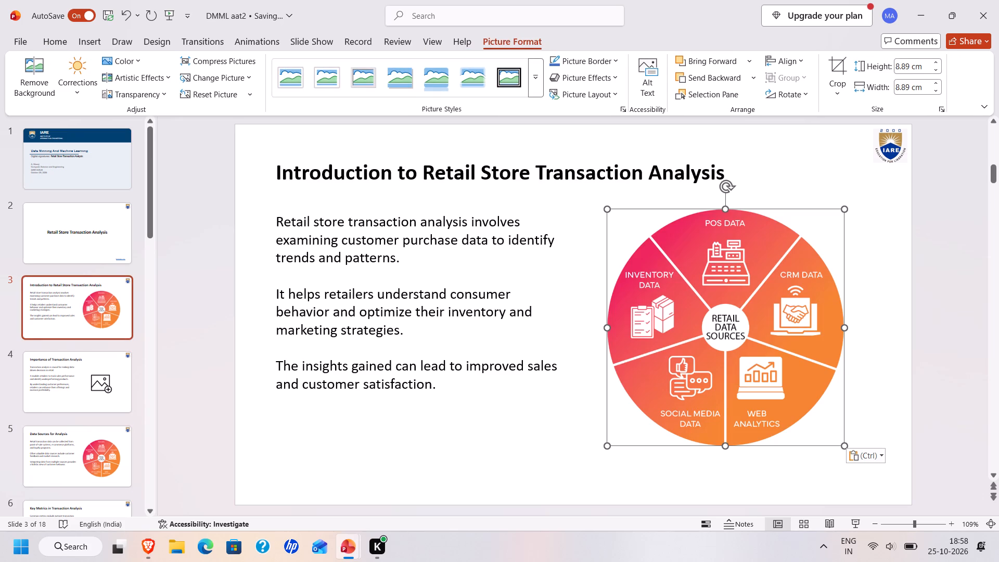
Replace slide 4's placeholder picture with a copy of slide 7's segmentation overview image, moved up nearly level with the top of the body text.
left_click(188, 390)
left_click(28, 369)
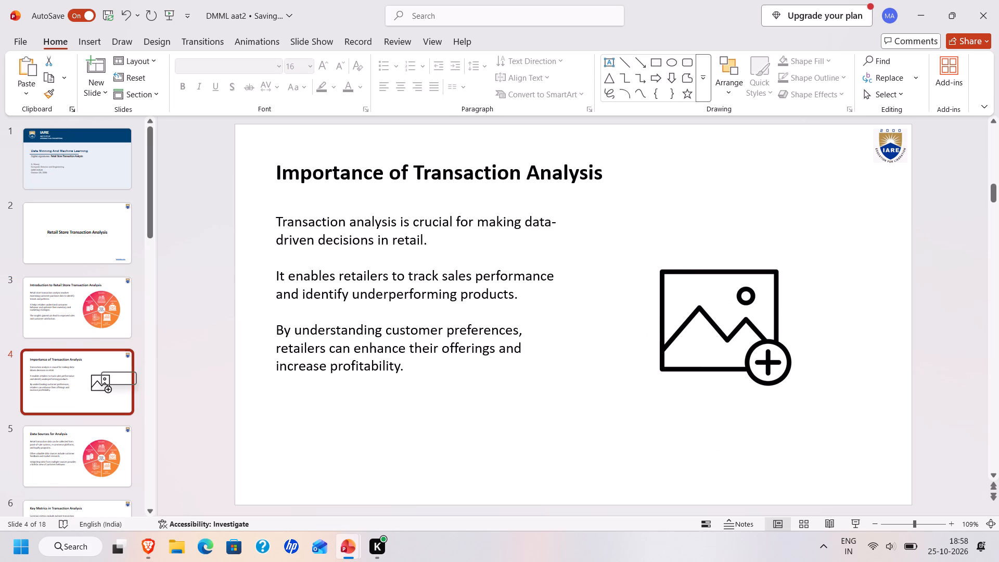
key("Down")
key("Down")
key("Down")
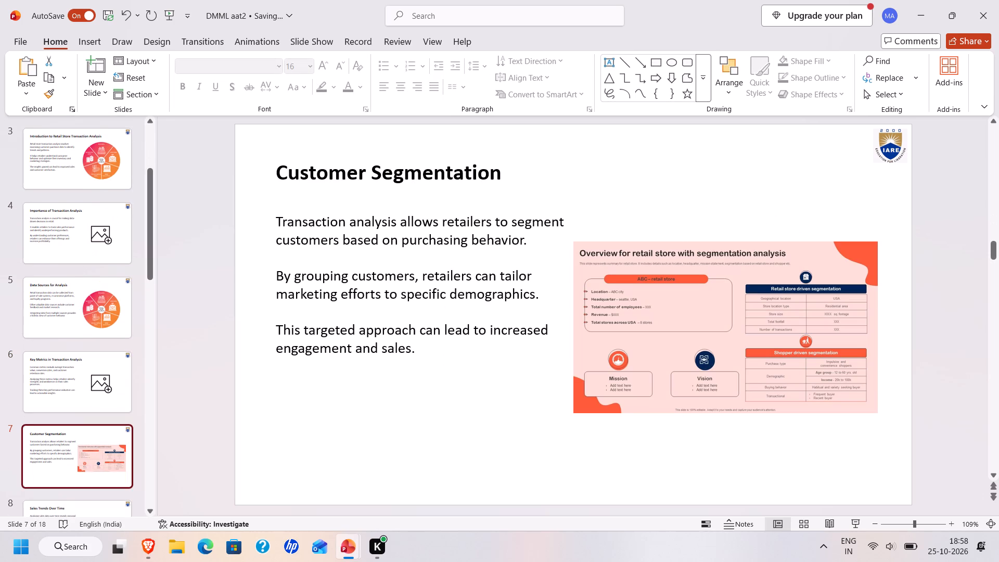
left_click(808, 288)
key("ctrl+c")
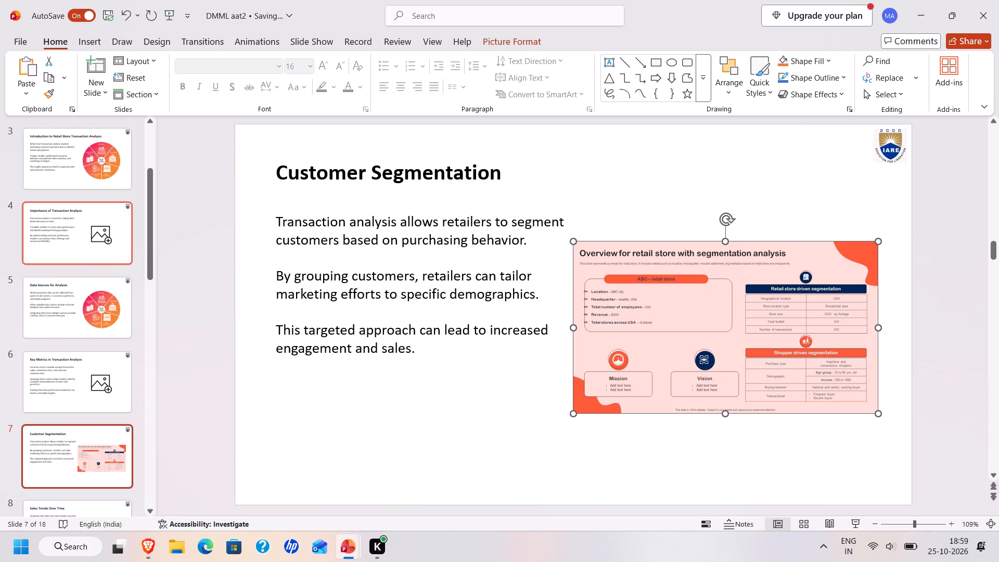
left_click(91, 221)
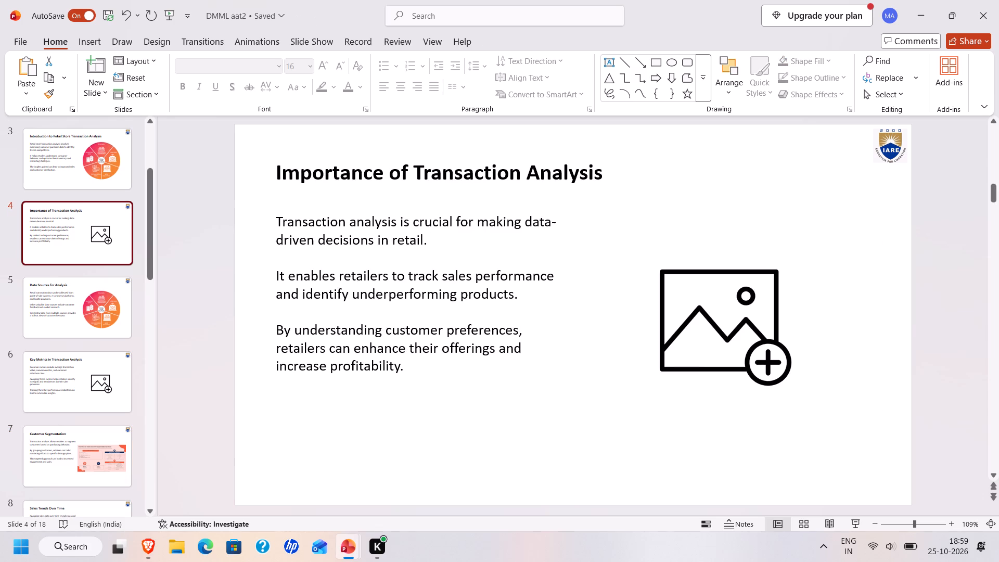
left_click(737, 311)
key("Delete")
key("ctrl+v")
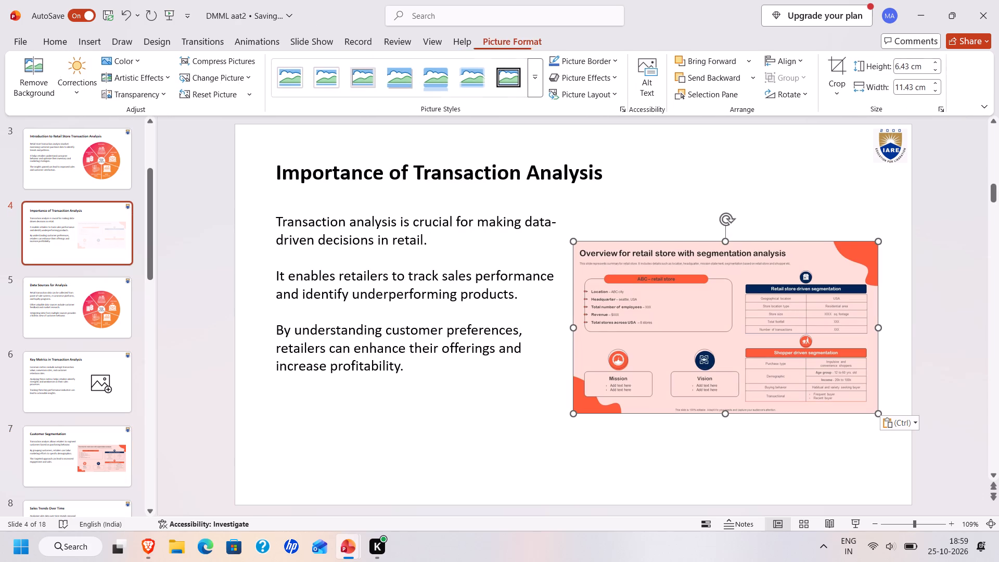
left_click_drag(757, 274, 757, 261)
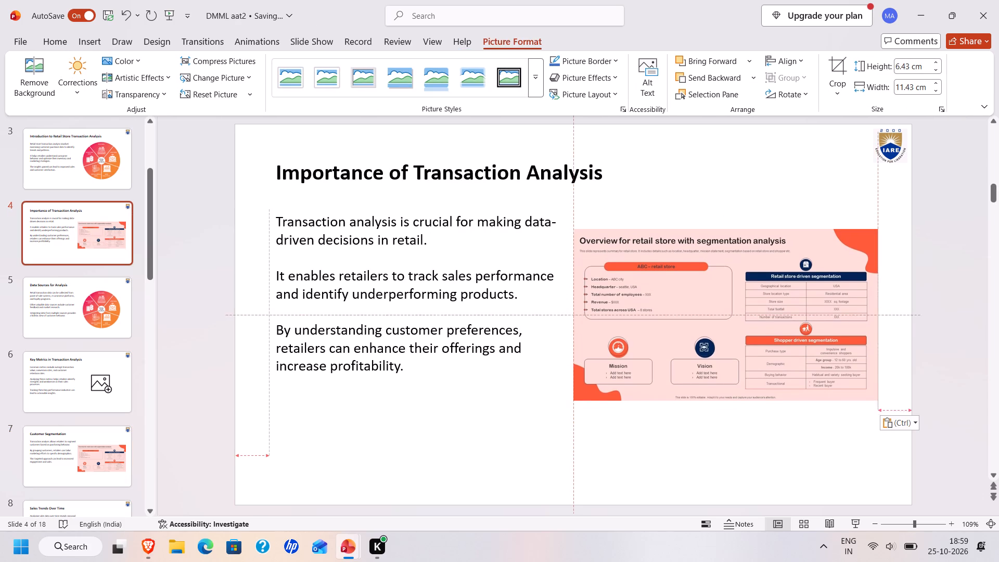
left_click_drag(757, 261, 755, 248)
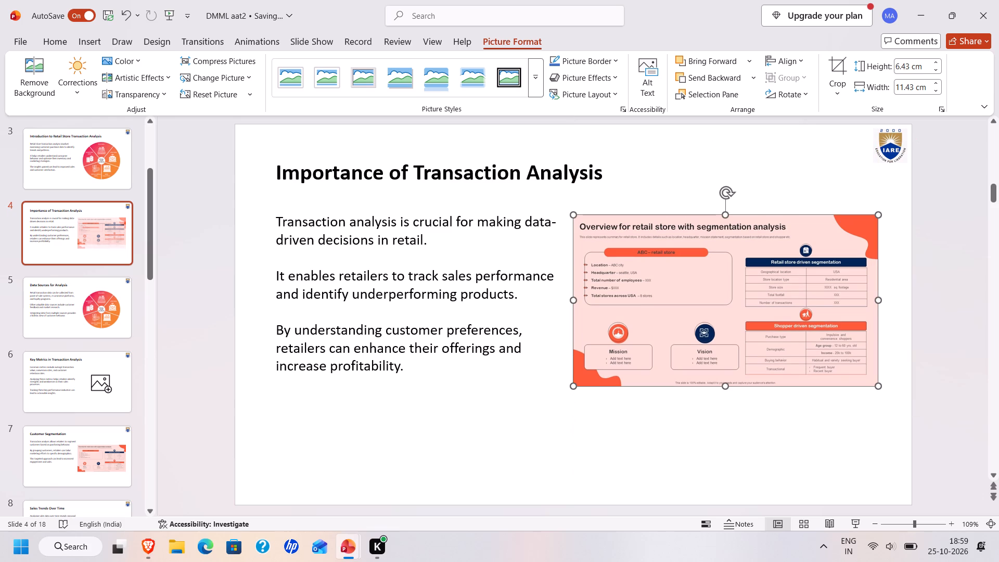
left_click(69, 386)
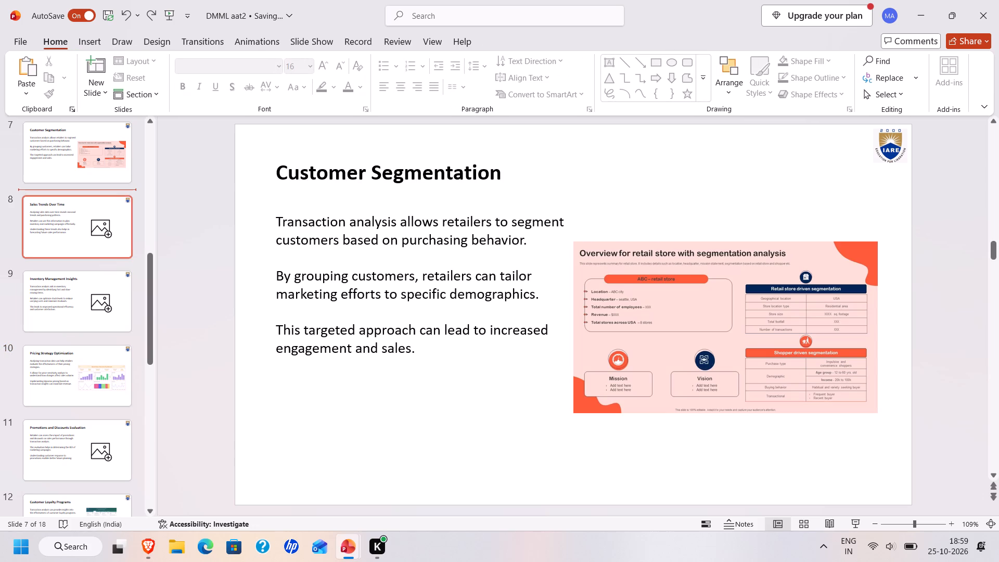
left_click(88, 215)
left_click(764, 315)
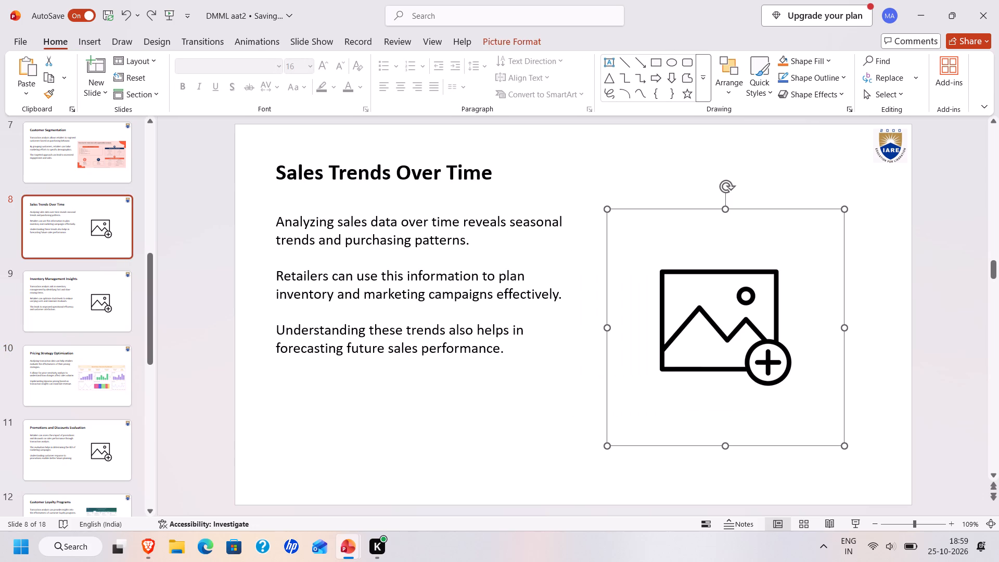
key("Delete")
key("ctrl+v")
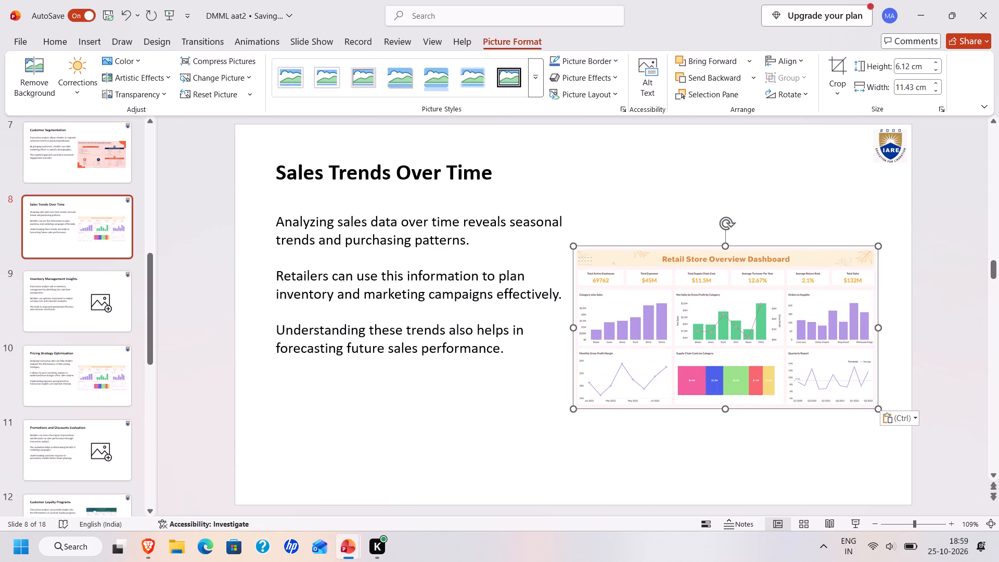
left_click_drag(769, 331, 765, 291)
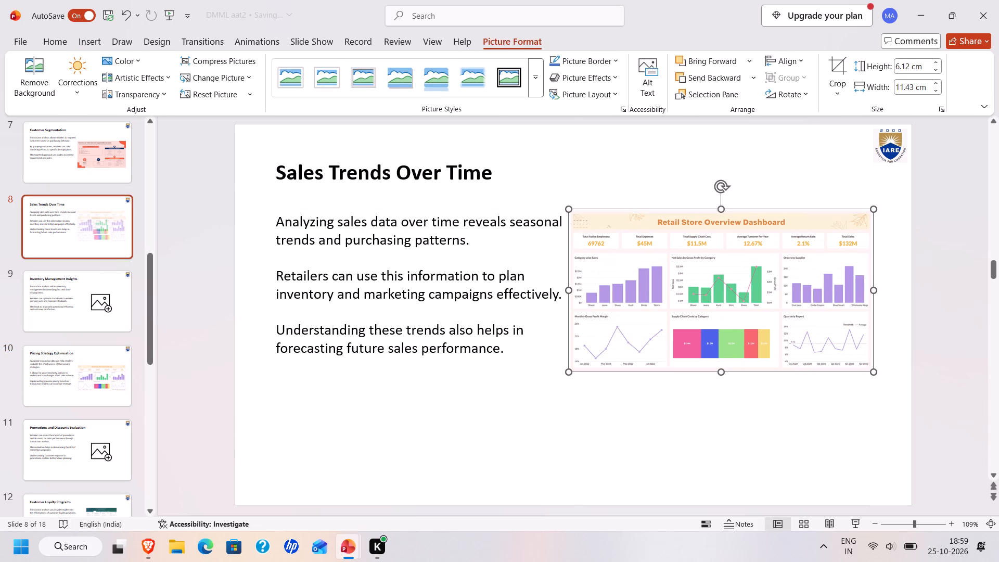
Delete the placeholder picture from the Inventory Management Insights slide.
left_click(80, 289)
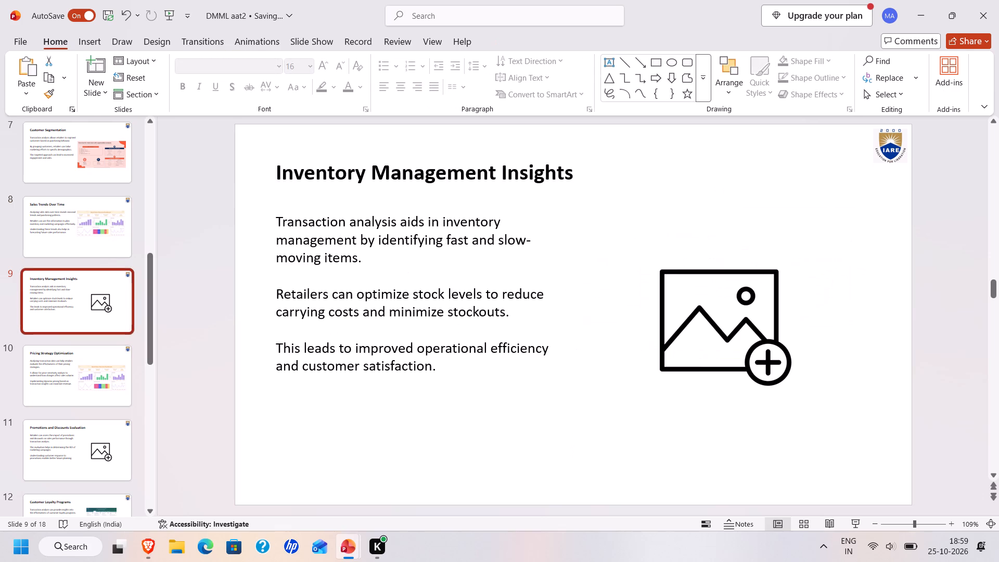
left_click(723, 365)
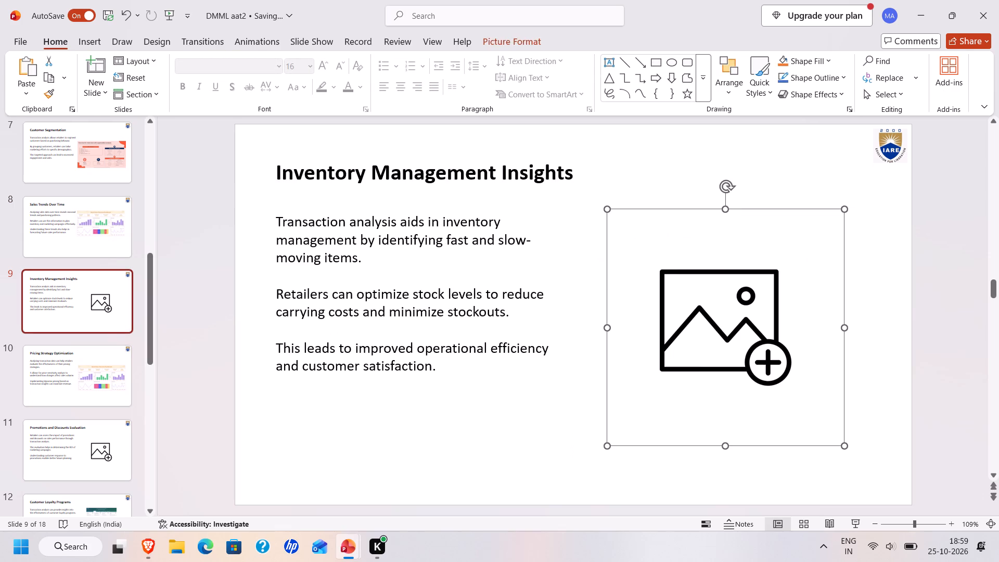
key("Delete")
Replace slide 13's placeholder picture with a copy of slide 15's Retail Transaction Analysis dashboard image.
key("Down")
key("Down")
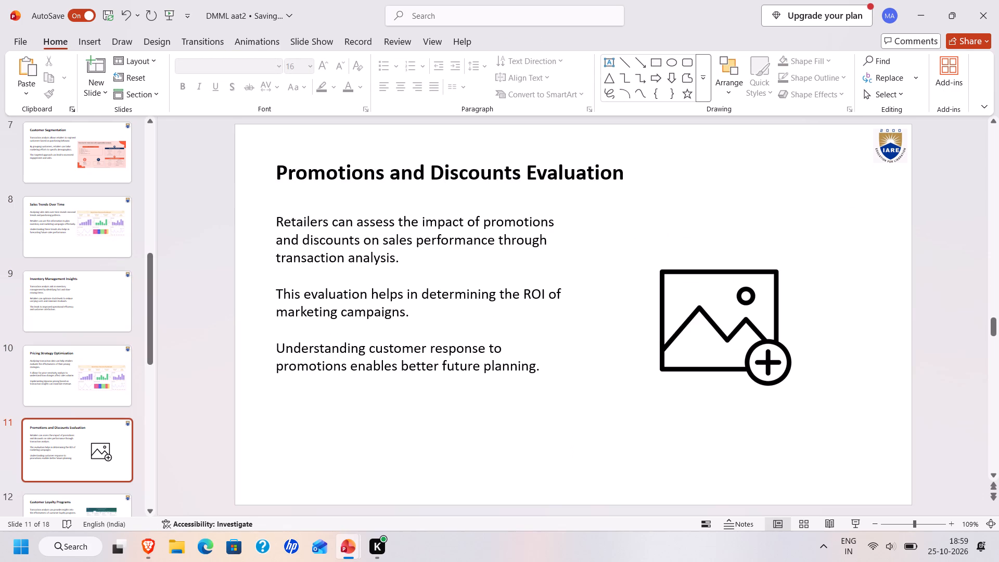
left_click(733, 343)
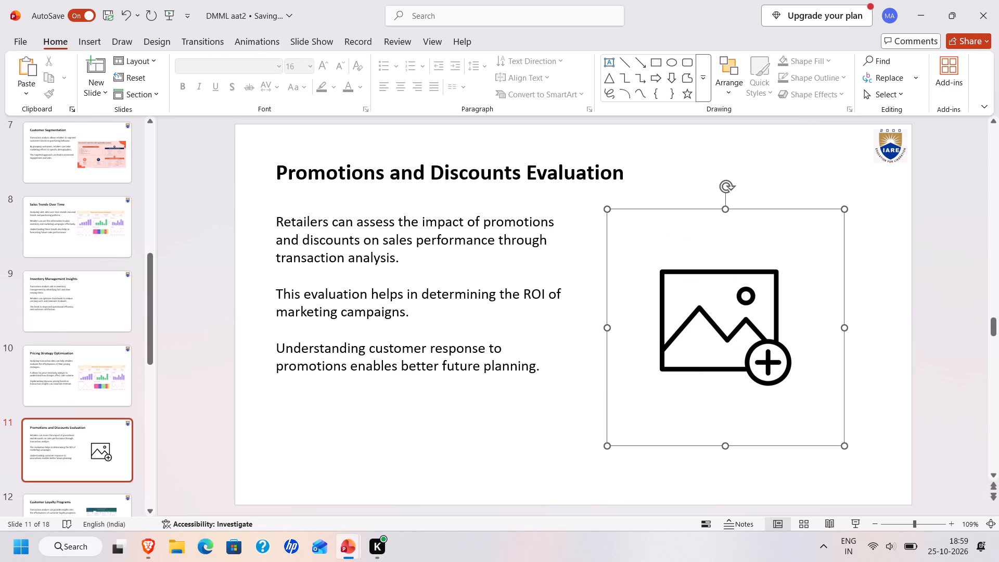
key("Down")
key("Escape")
key("Down")
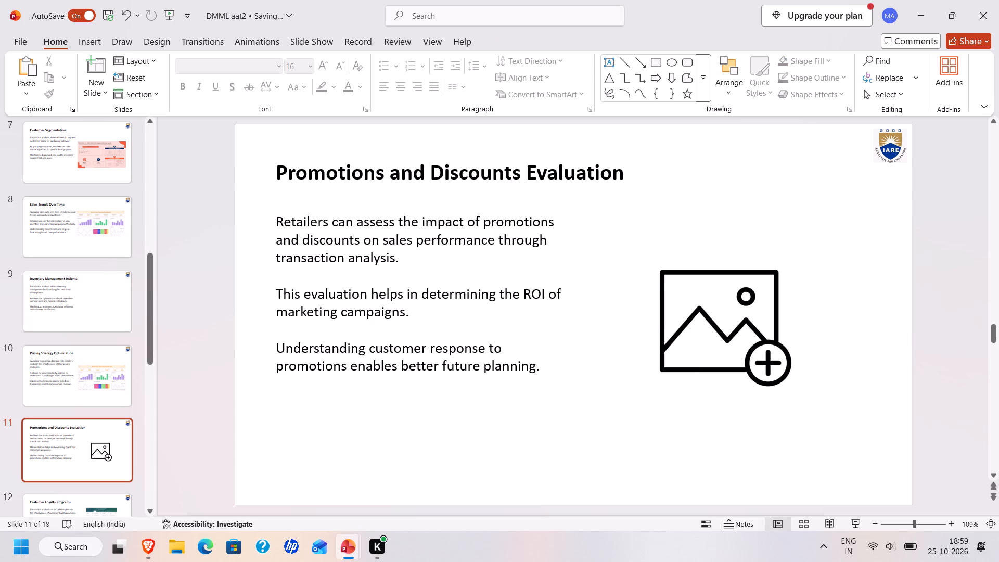
key("Down")
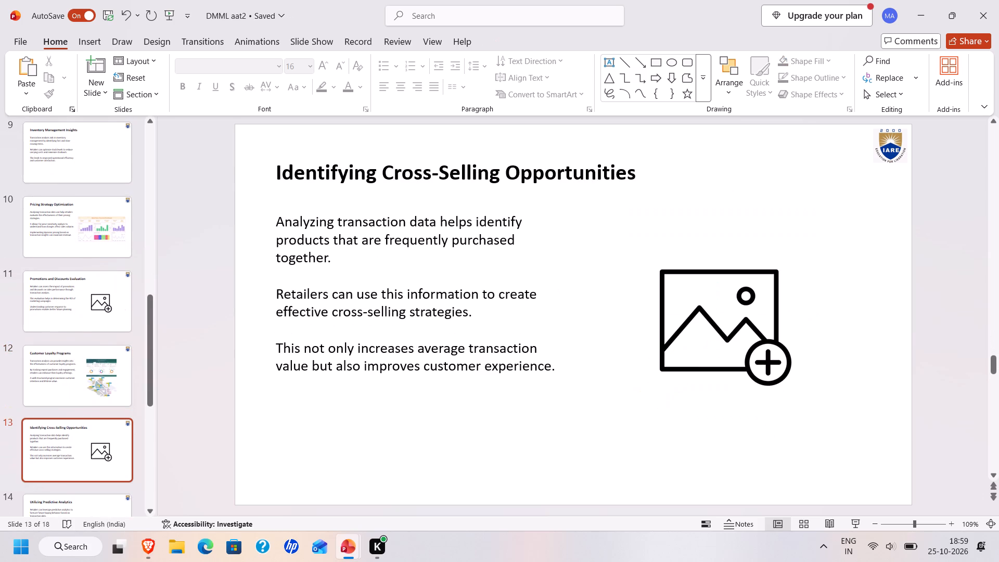
key("Down")
key("Down")
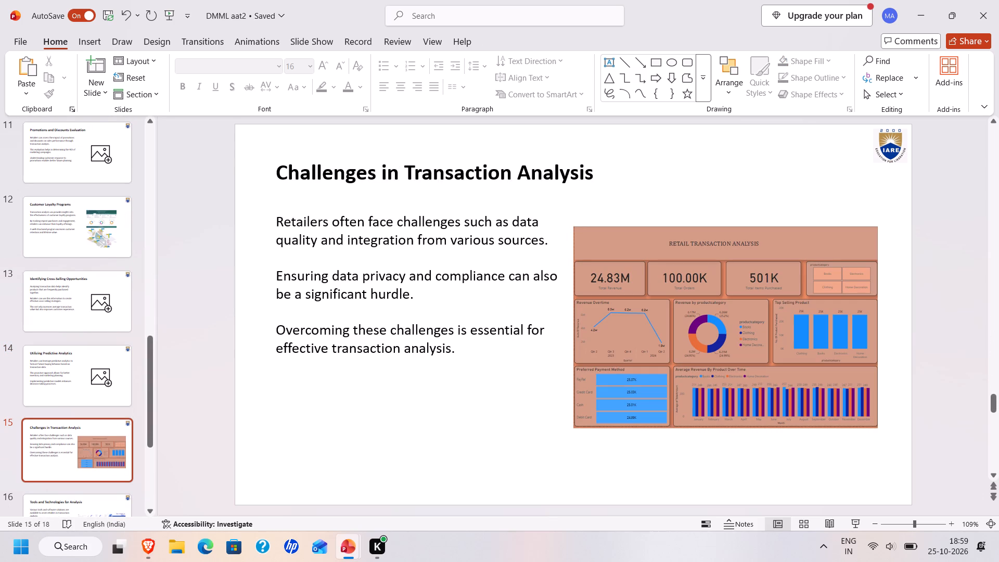
left_click(608, 311)
key("ctrl+c")
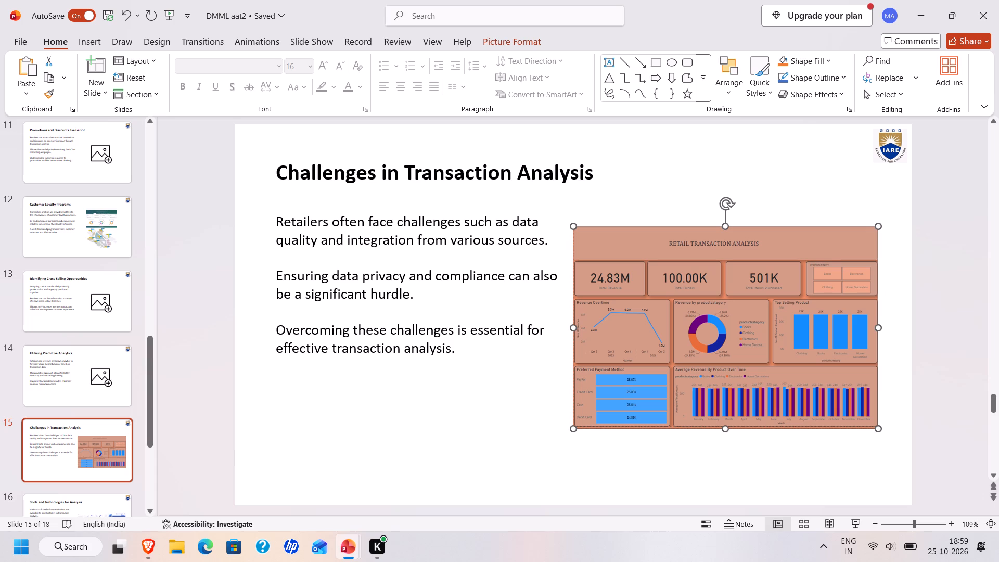
left_click(92, 300)
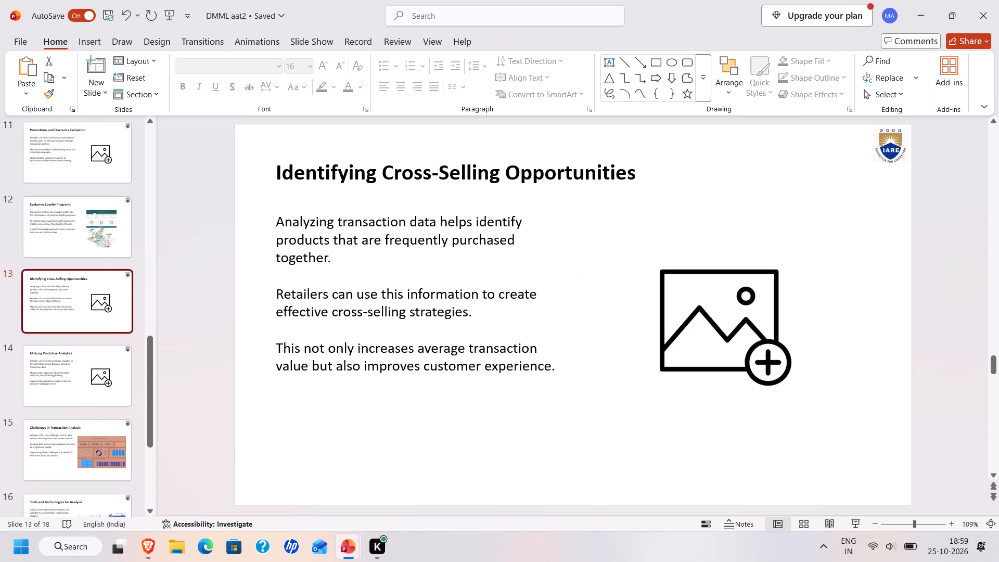
left_click(706, 334)
key("ctrl+v")
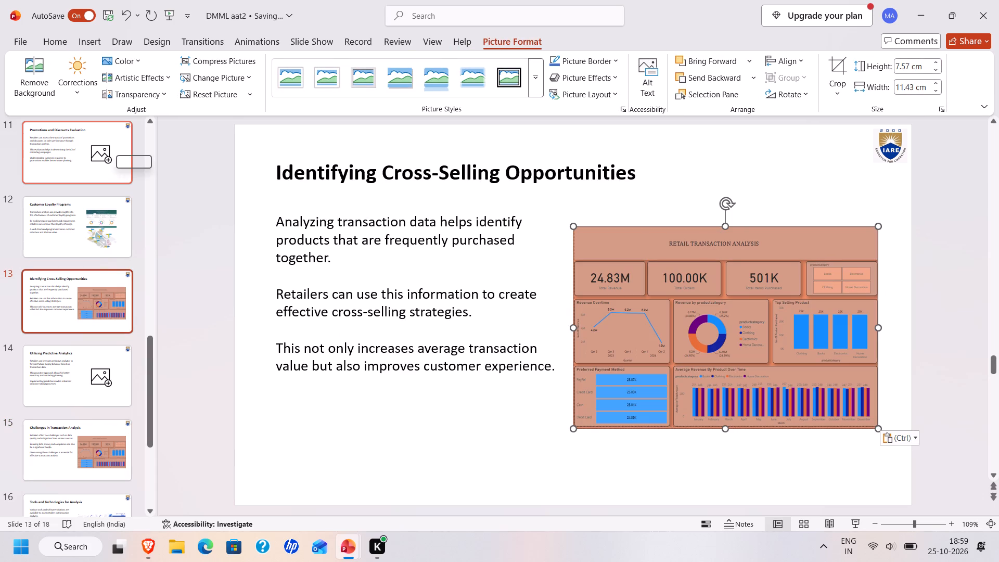
Replace the placeholder picture on the Promotions and Discounts Evaluation slide with the same copied Retail Transaction Analysis dashboard.
left_click(116, 148)
left_click(695, 334)
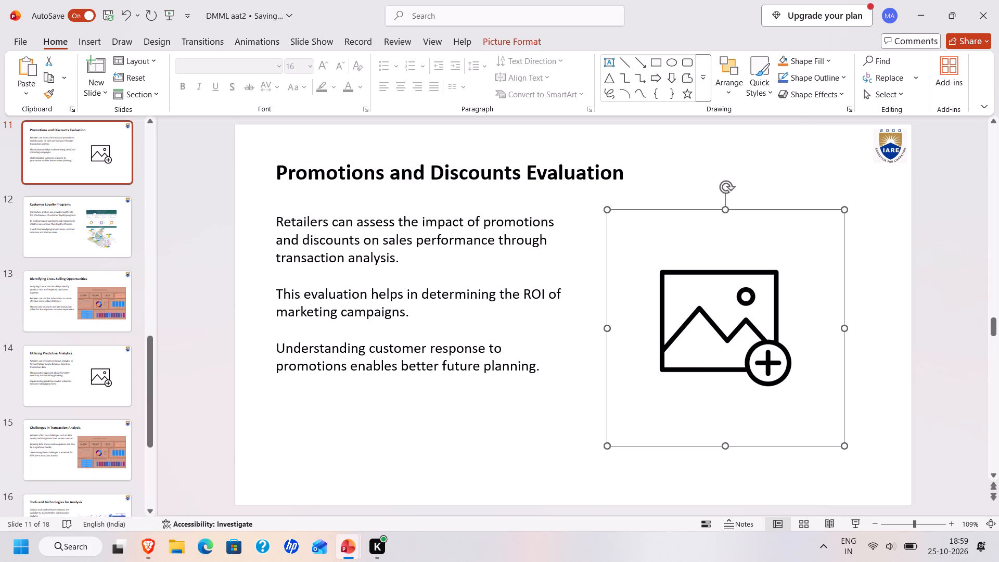
key("ctrl+v")
key("Down")
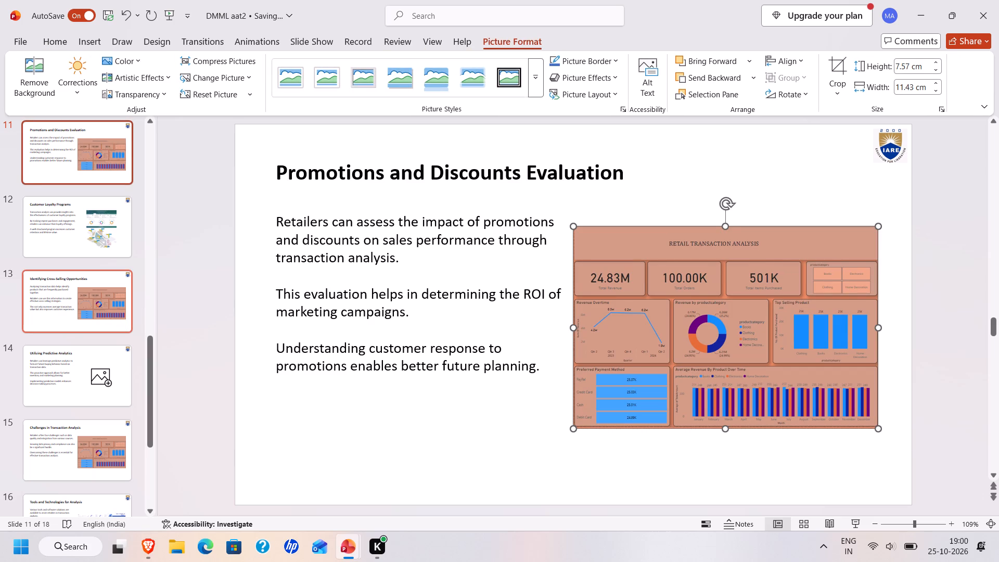
key("Escape")
Replace slide 14's placeholder picture with a copy of slide 16's Store Analysis of Region 1 dashboard image.
key("Down")
key("Down")
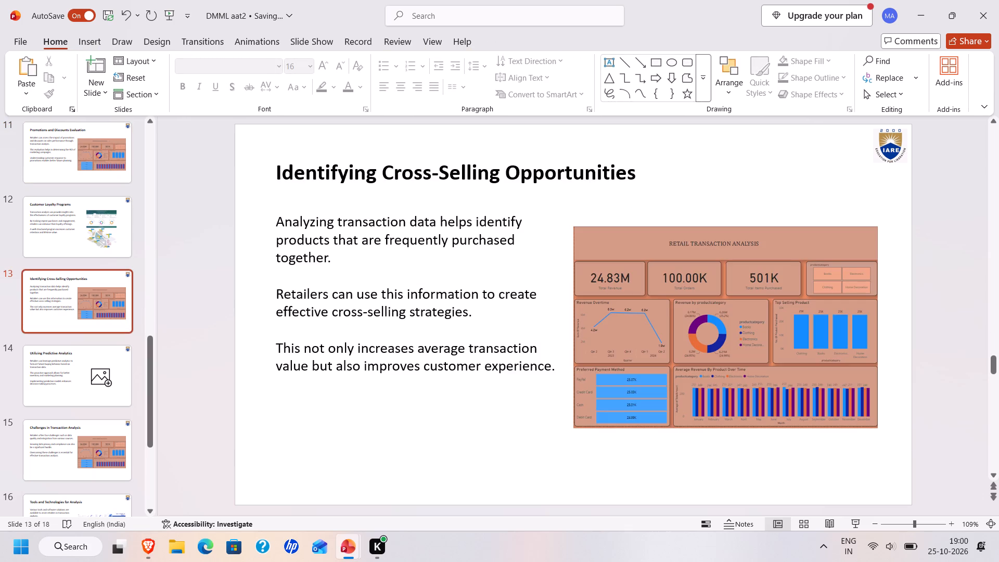
key("Down")
left_click(771, 304)
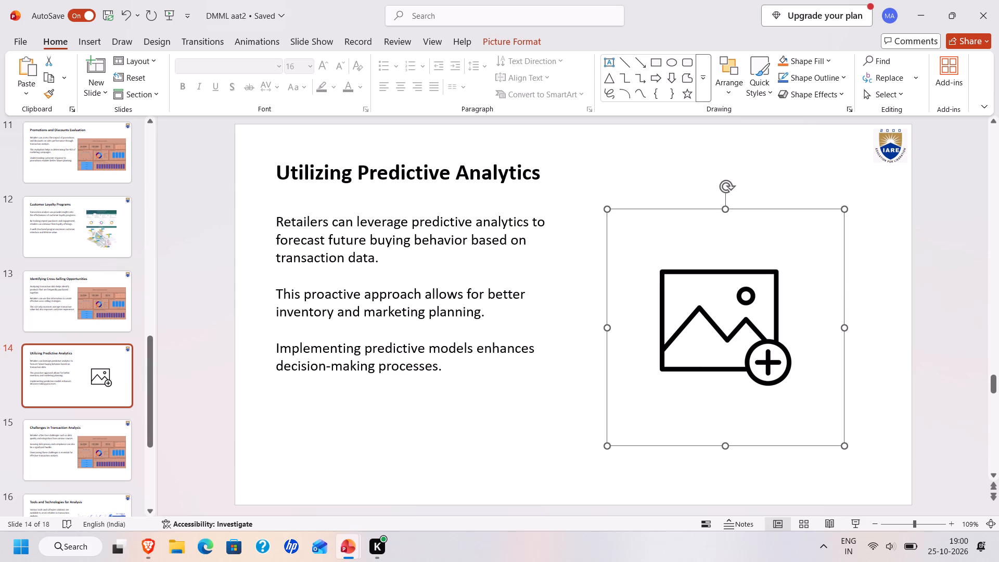
scroll(81, 457, "down", 2)
left_click(99, 317)
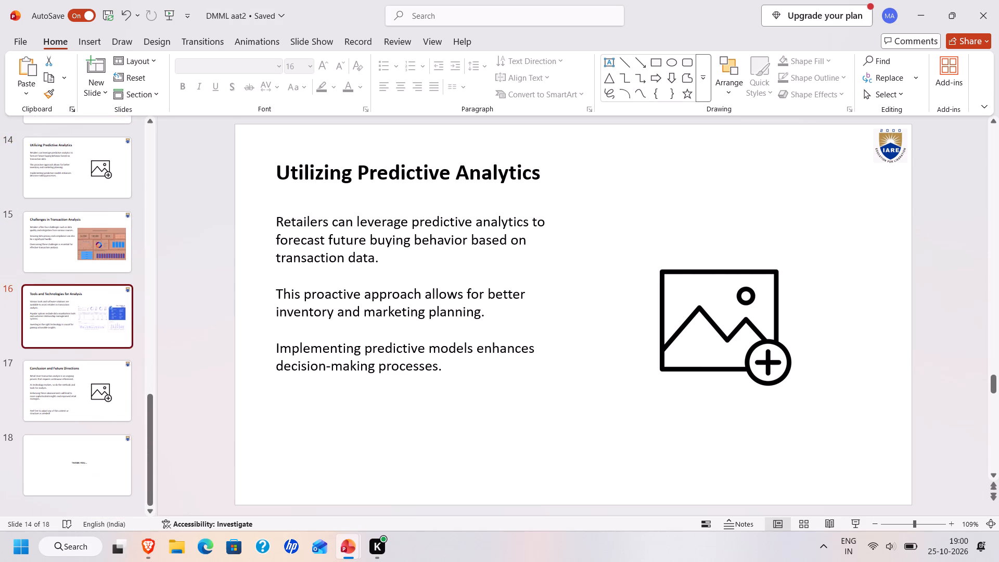
left_click(761, 297)
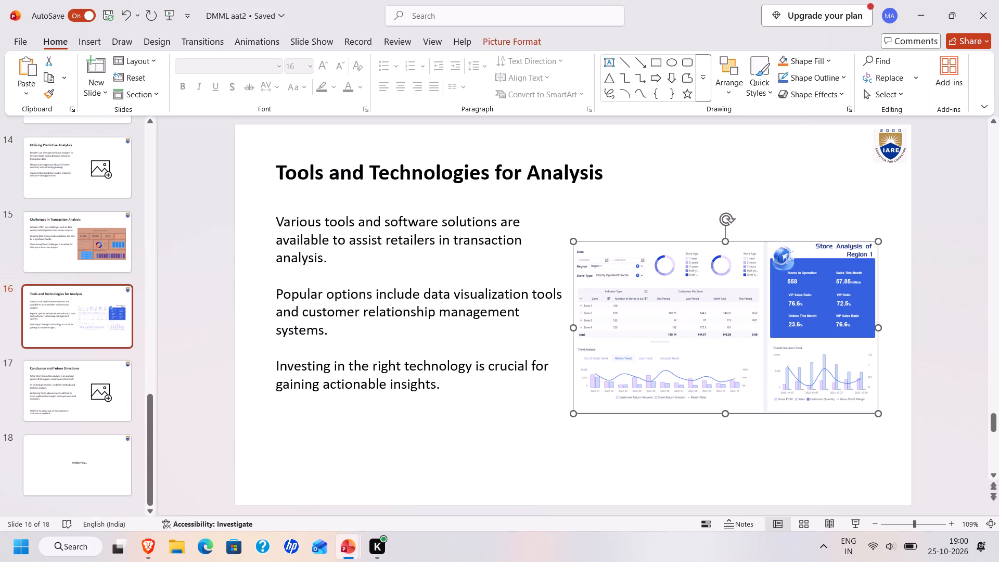
key("ctrl+c")
left_click(92, 158)
left_click(678, 308)
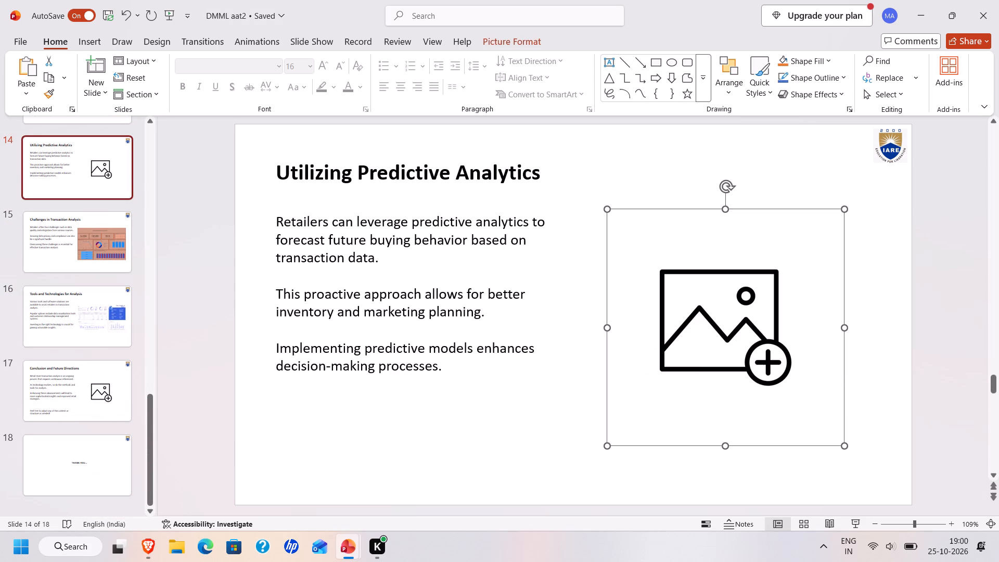
key("ctrl+v")
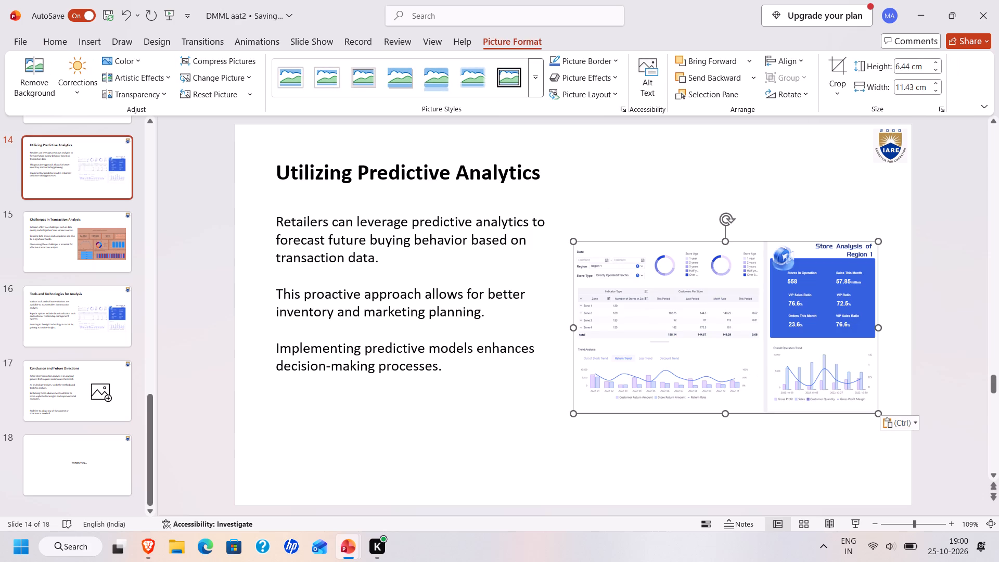
Delete the placeholder picture from the Conclusion and Future Directions slide.
left_click(36, 403)
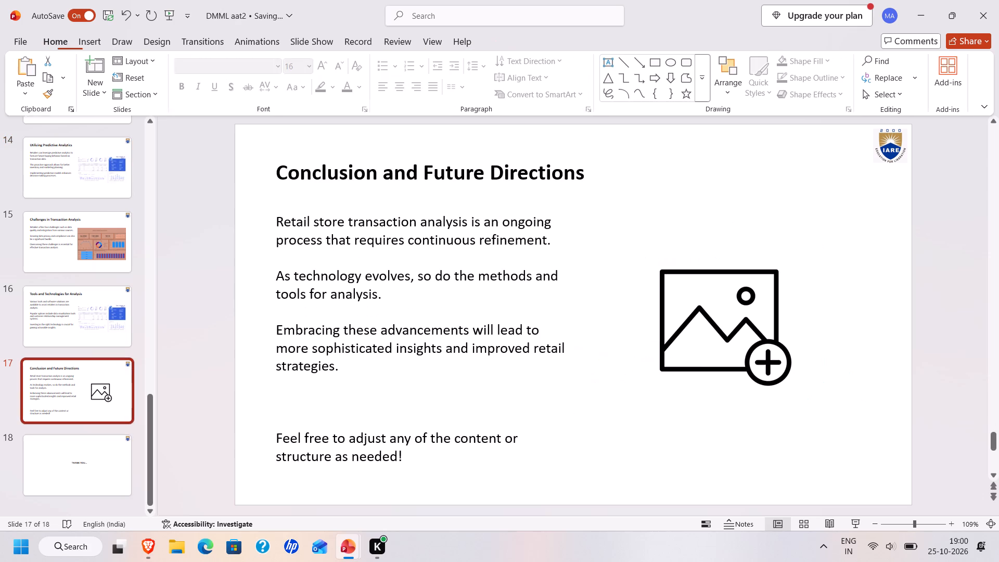
left_click(665, 331)
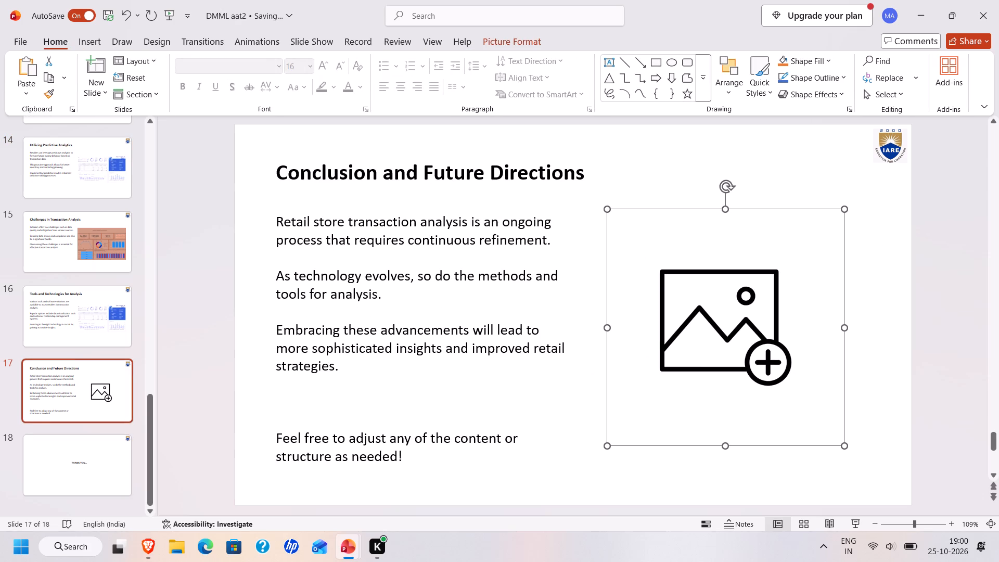
key("Delete")
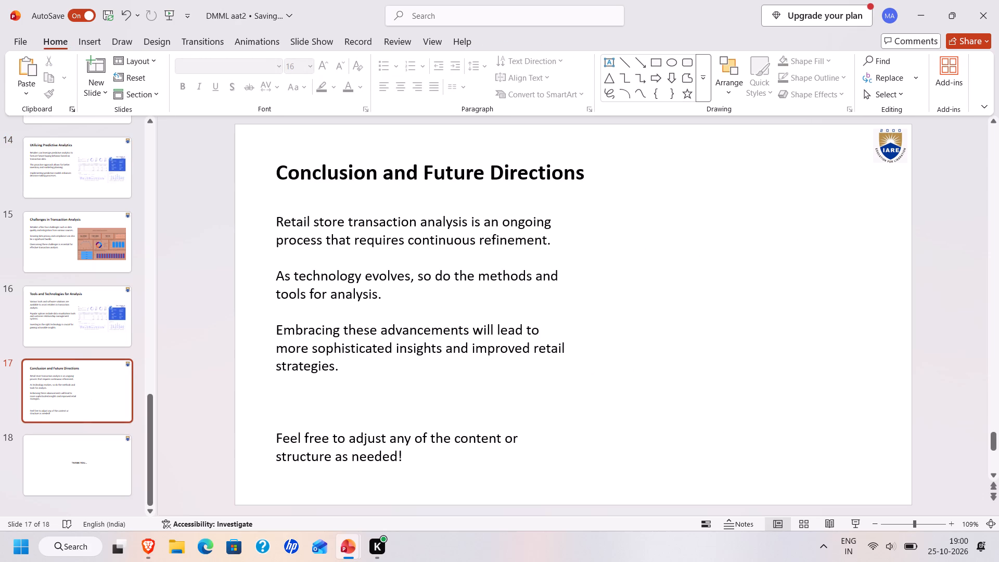
Delete the closing sentence "Feel free to adjust any of the content or structure as needed!" and its line from the conclusion slide.
left_click(408, 456)
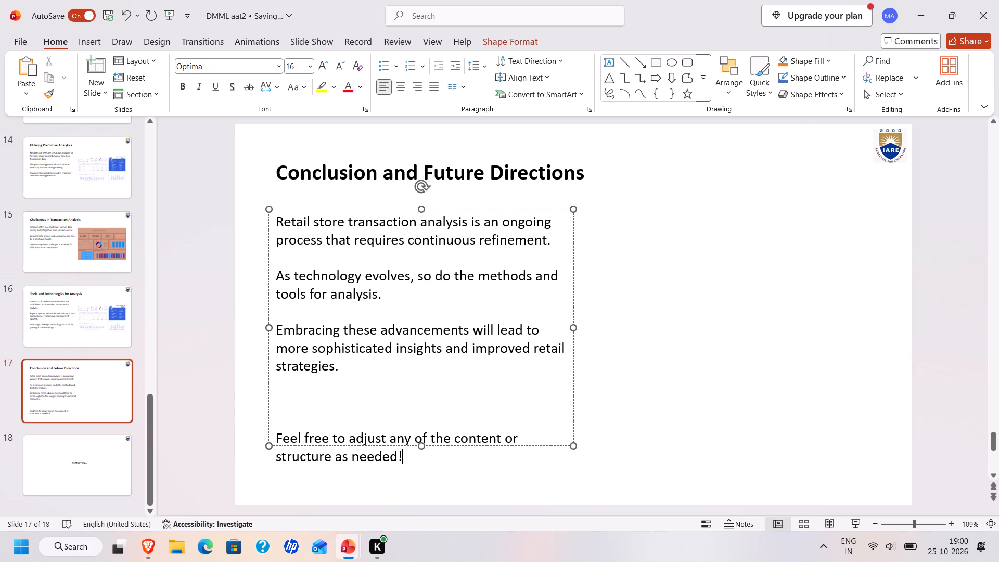
left_click(335, 445)
left_click(414, 462)
left_click_drag(414, 462, 349, 436)
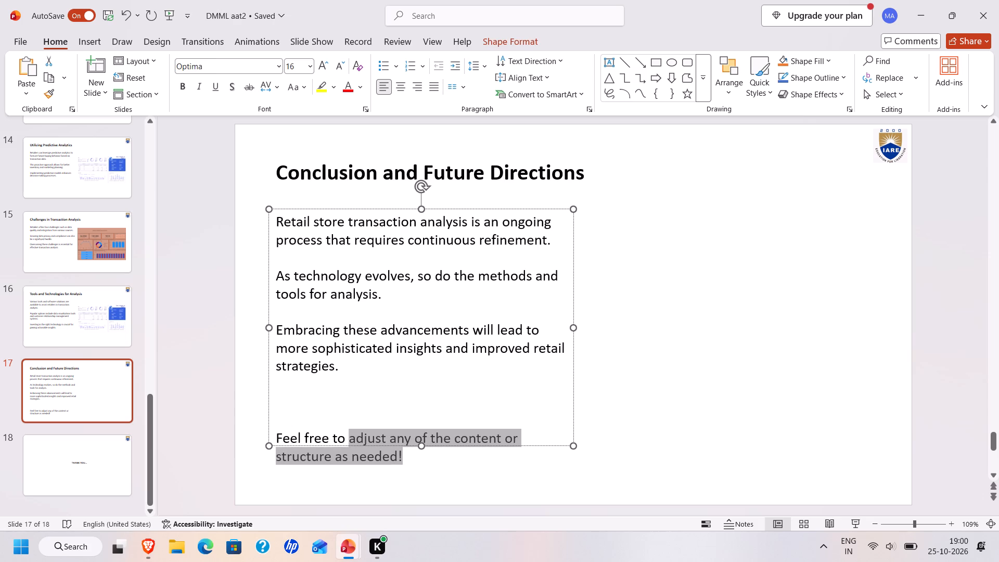
left_click_drag(349, 436, 275, 439)
key("BackSpace")
key("BackSpace")
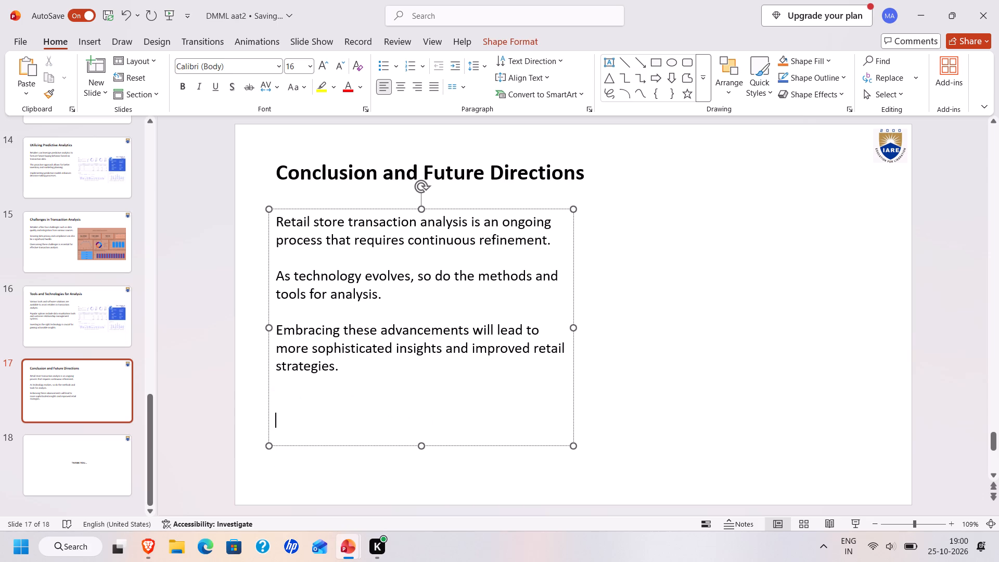
left_click(835, 356)
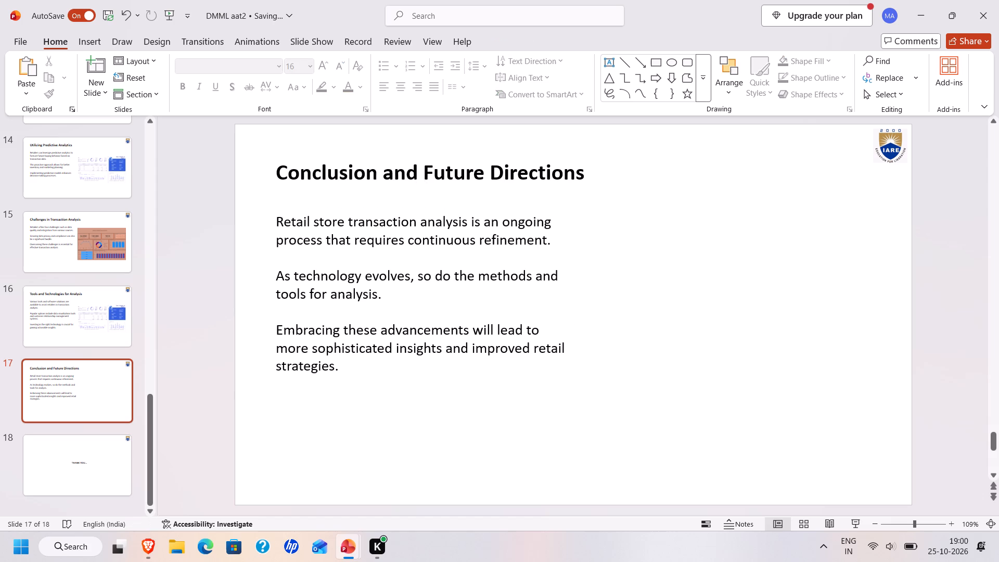
Review the edited slides from the end of the presentation back to the title slide.
key("Down")
key("Up")
key("Up")
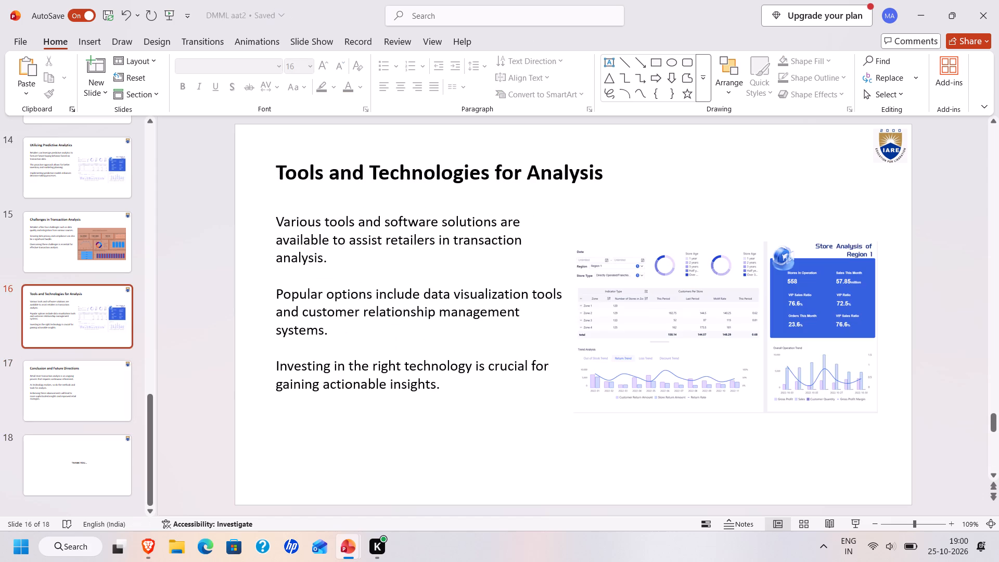
key("Down")
key("Down")
key("Down")
key("Up")
key("Up")
key("Up")
key("Up")
key("Up")
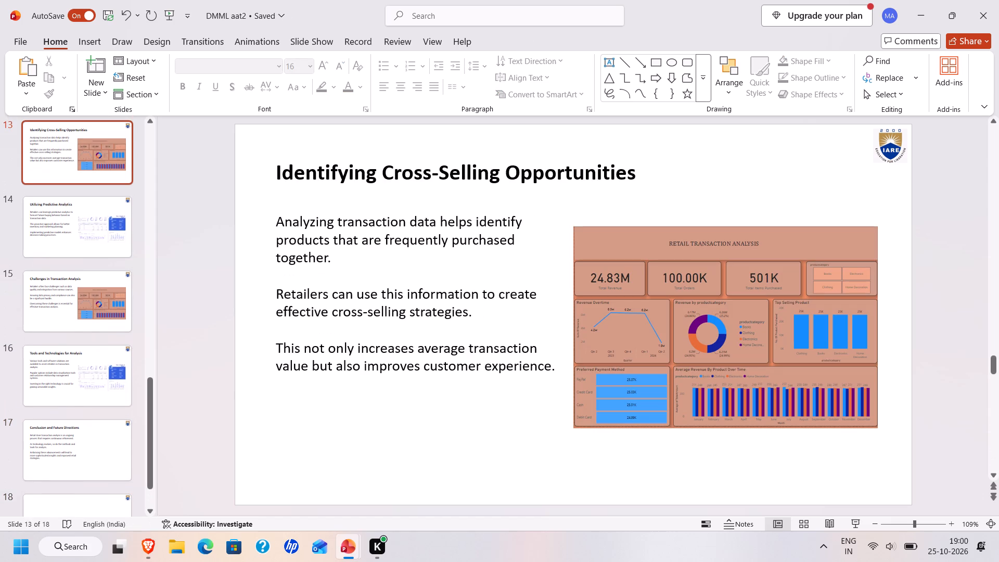
key("Up")
key("Up")
key("Up")
key("Up")
key("Up")
key("Up")
key("Up")
key("Up")
key("Up")
key("Up")
key("Up")
key("Up")
key("Up")
key("Up")
key("Up")
key("Up")
key("Up")
key("Up")
key("Up")
key("Up")
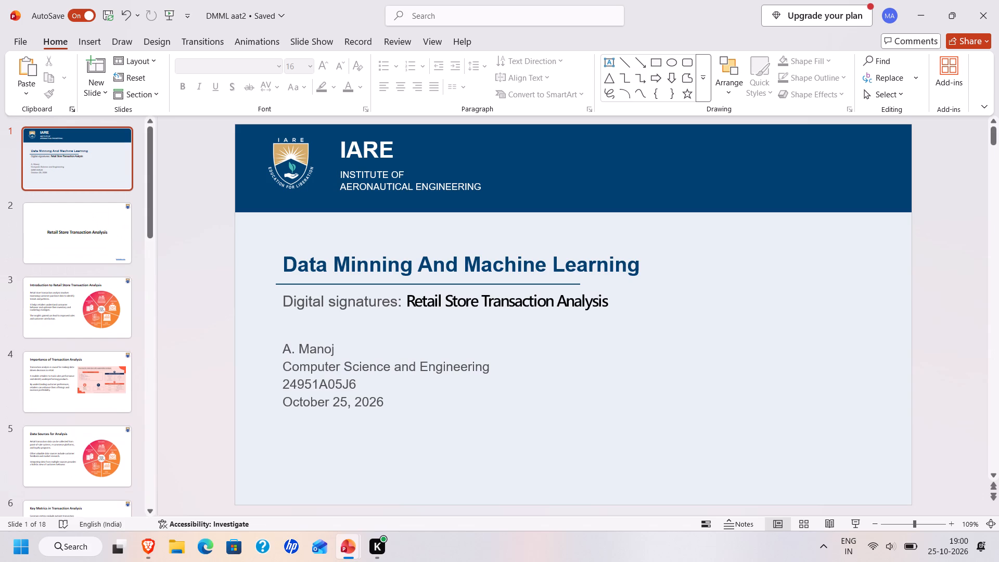
Save the retail store transaction analysis presentation.
key("ctrl+s")
Open the presentation CAD aat2.pptx from the random folder in Documents.
left_click(15, 40)
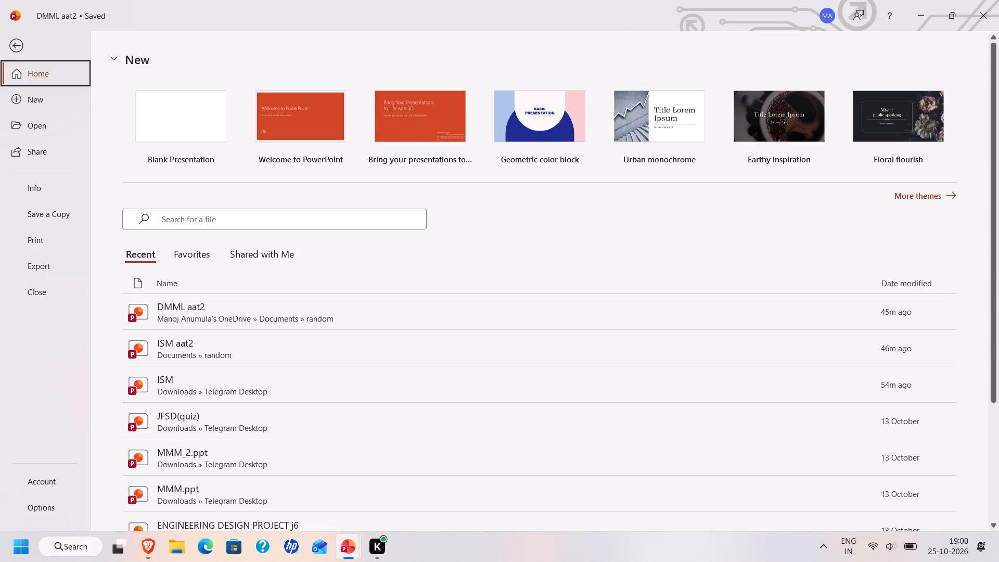
left_click(24, 130)
left_click(188, 293)
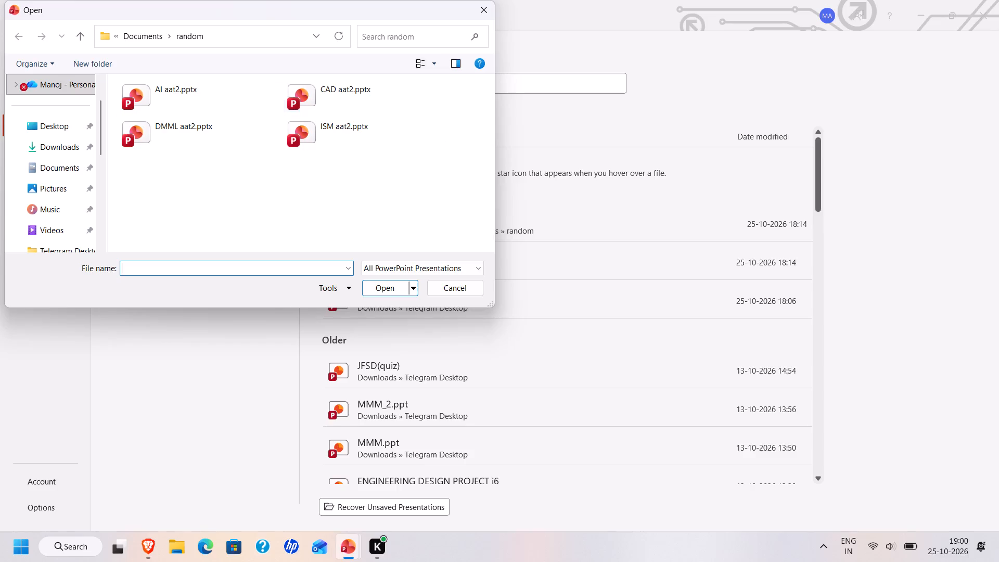
left_click(426, 67)
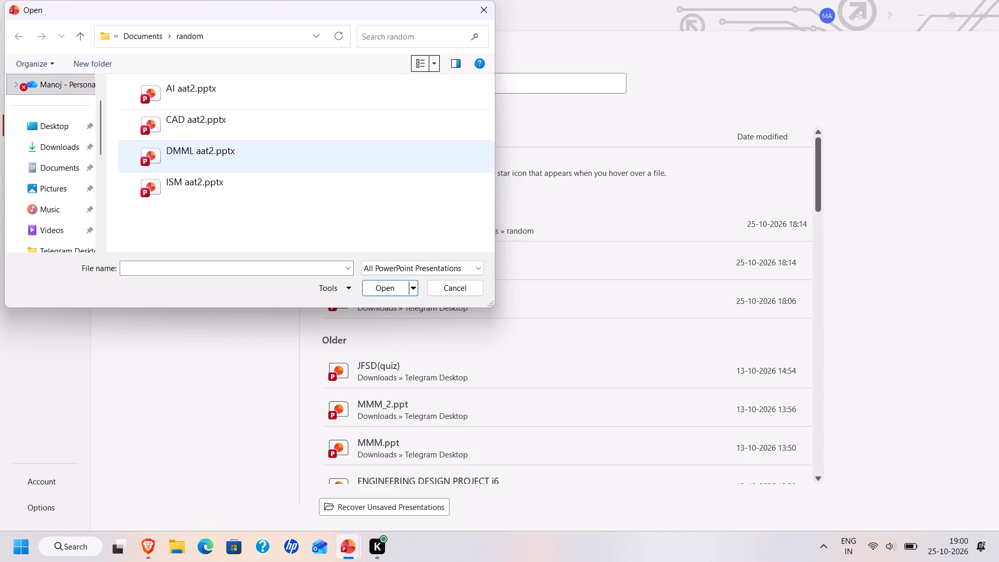
left_click(214, 113)
left_click(389, 283)
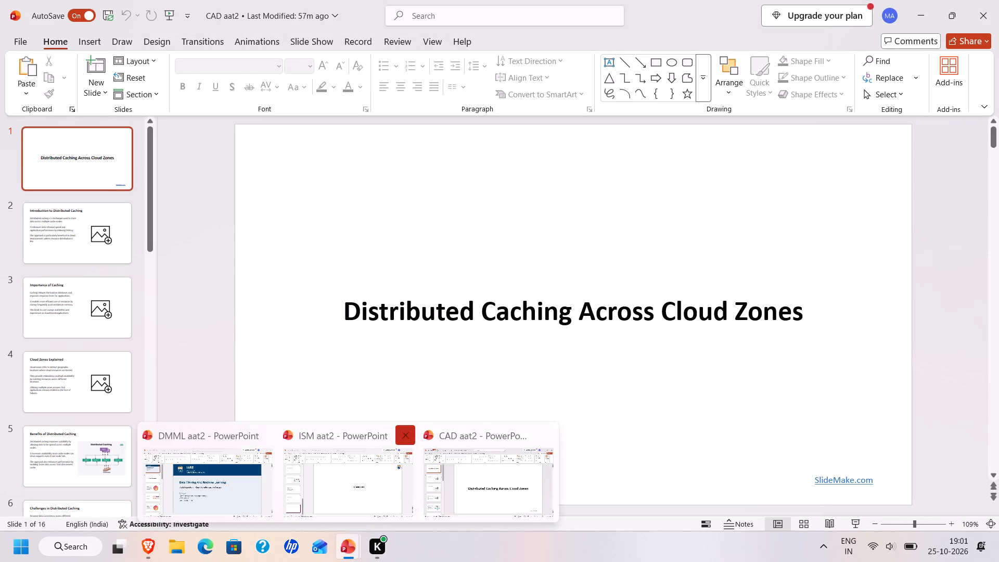
Close the DMML aat2 presentation.
left_click(264, 438)
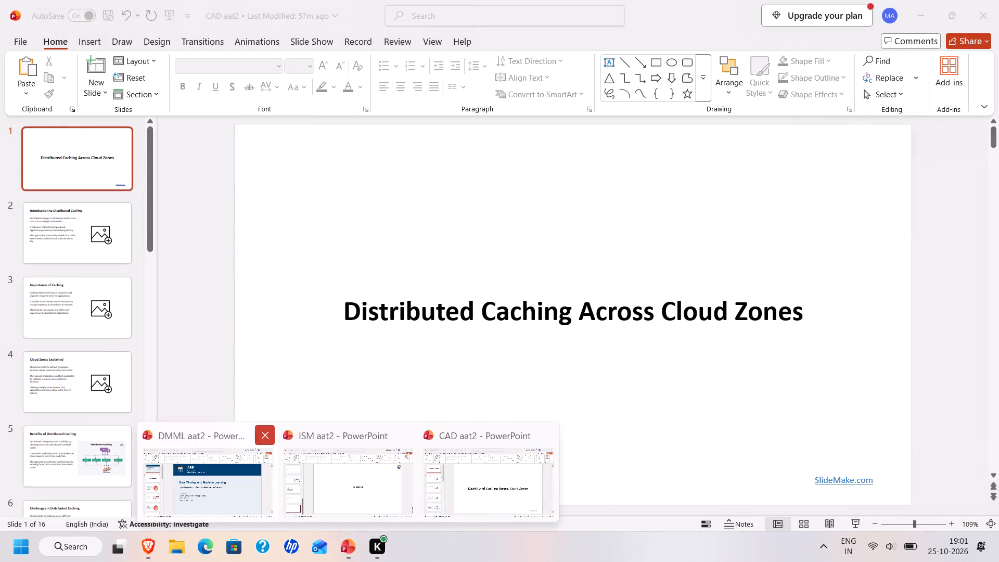
Copy the title slide of the ISM aat2 presentation into CAD aat2 and place it as the first slide.
left_click(270, 475)
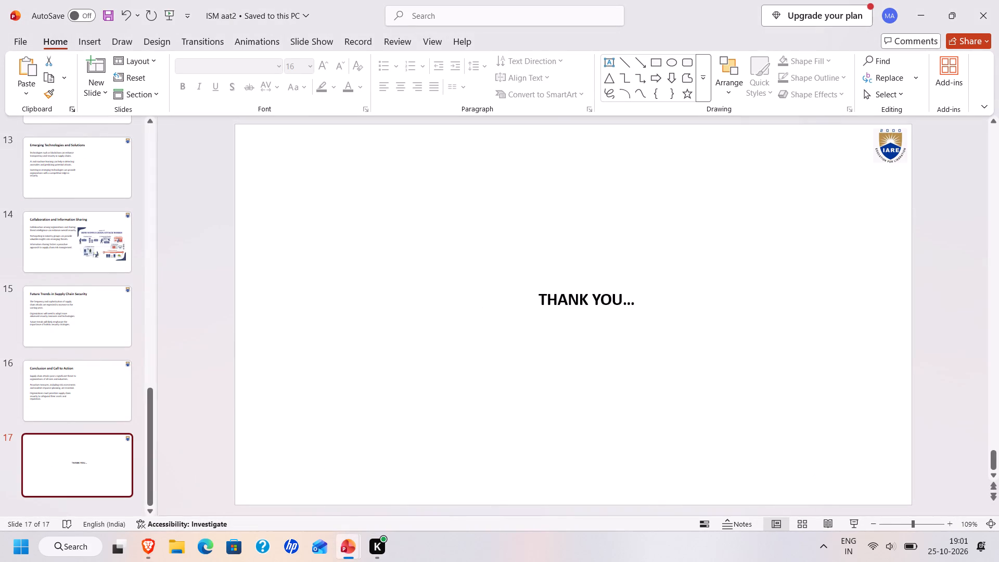
scroll(49, 192, "up", 20)
scroll(49, 192, "up", 20)
scroll(49, 192, "up", 20)
left_click(63, 158)
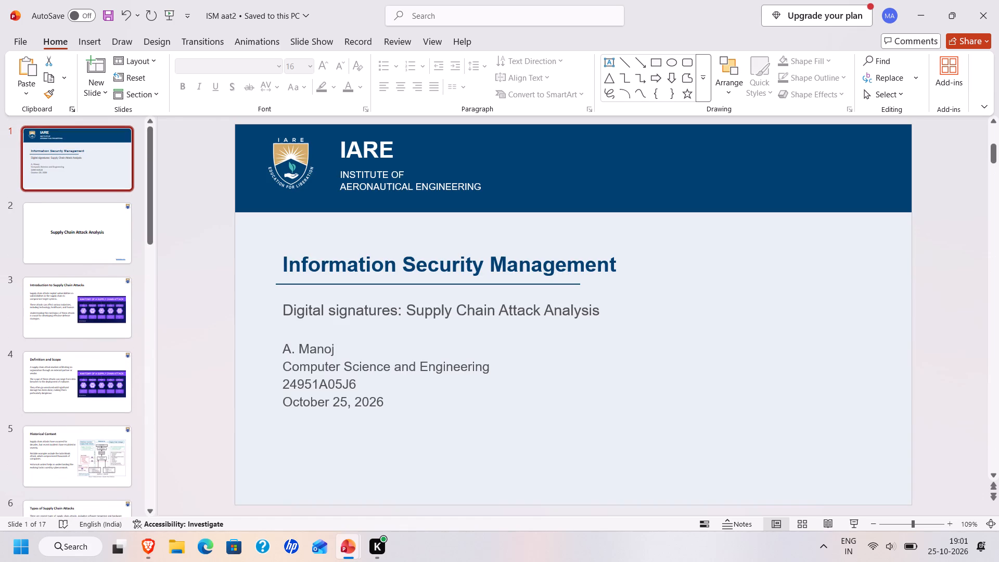
key("ctrl+c")
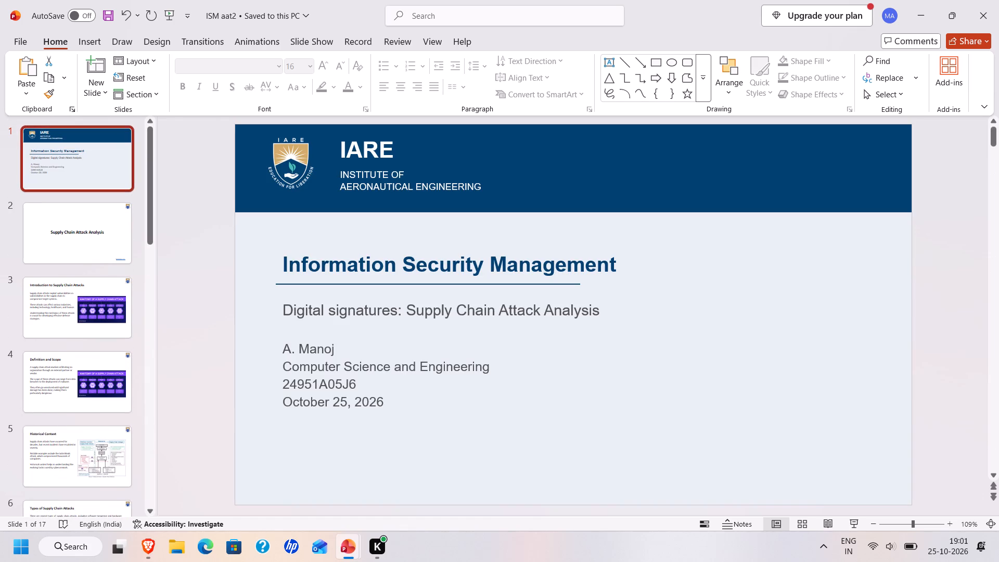
key("alt+Tab")
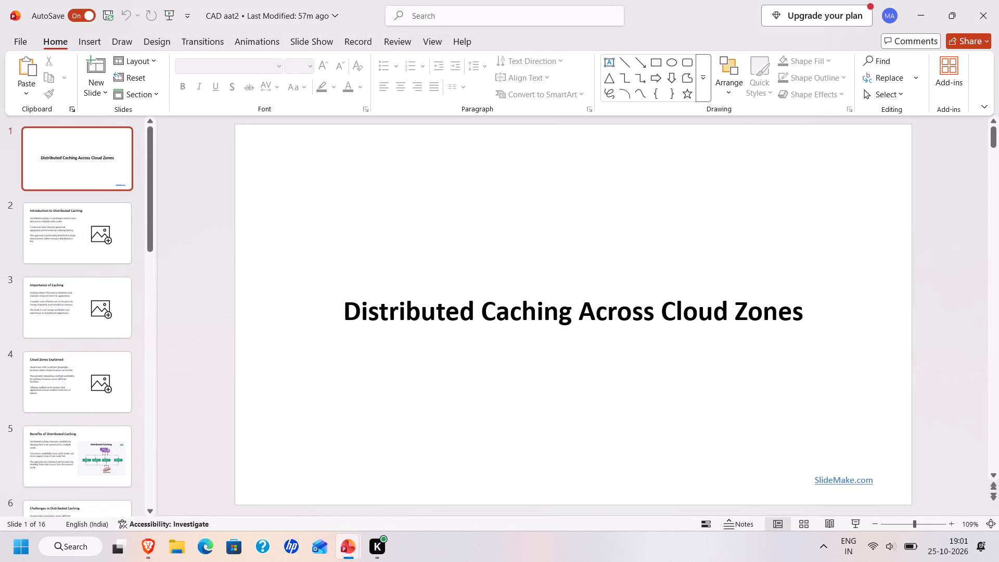
key("ctrl+v")
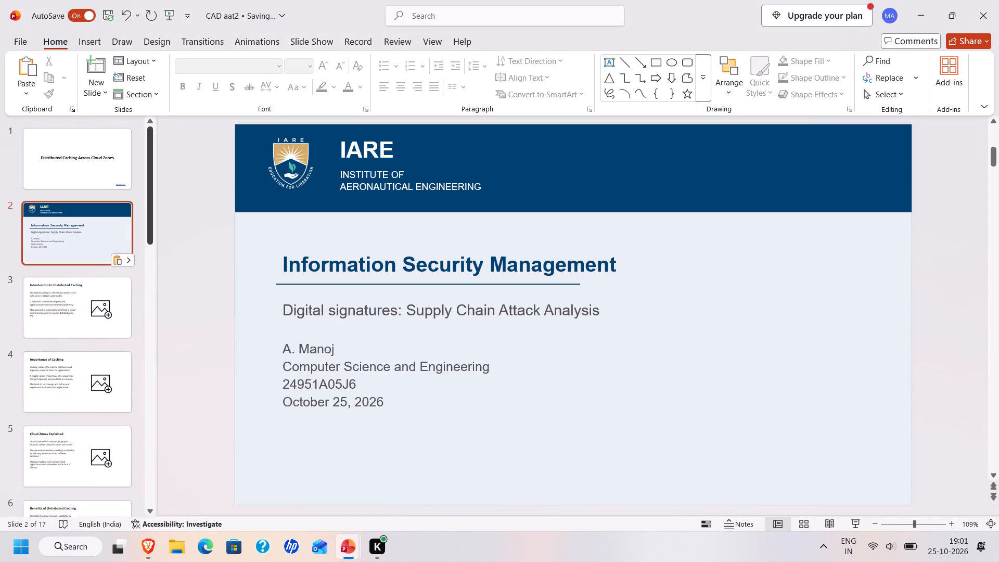
left_click_drag(49, 225, 43, 156)
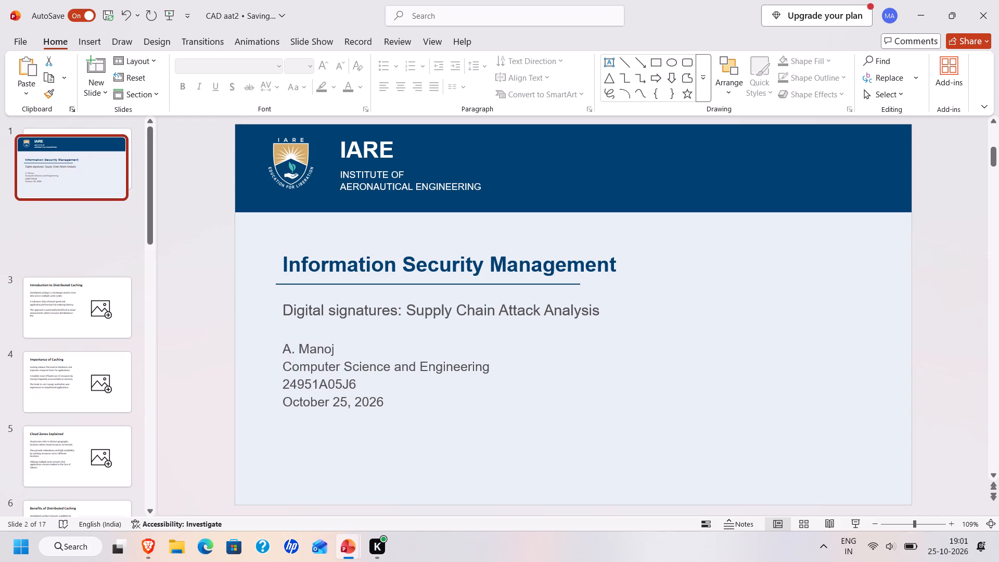
left_click_drag(43, 156, 44, 144)
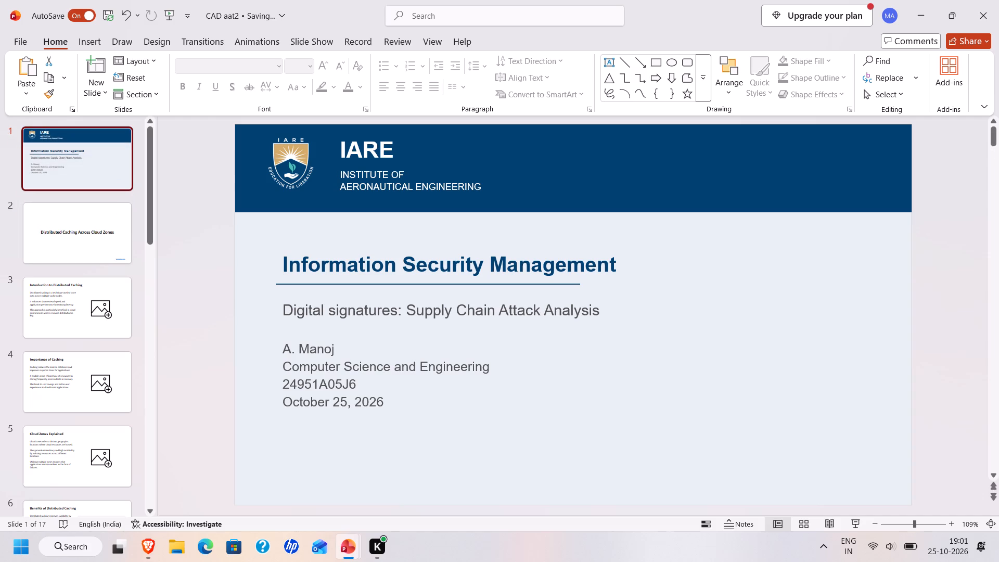
Replace the course heading on the first slide with "Cloud Application Development".
left_click(281, 260)
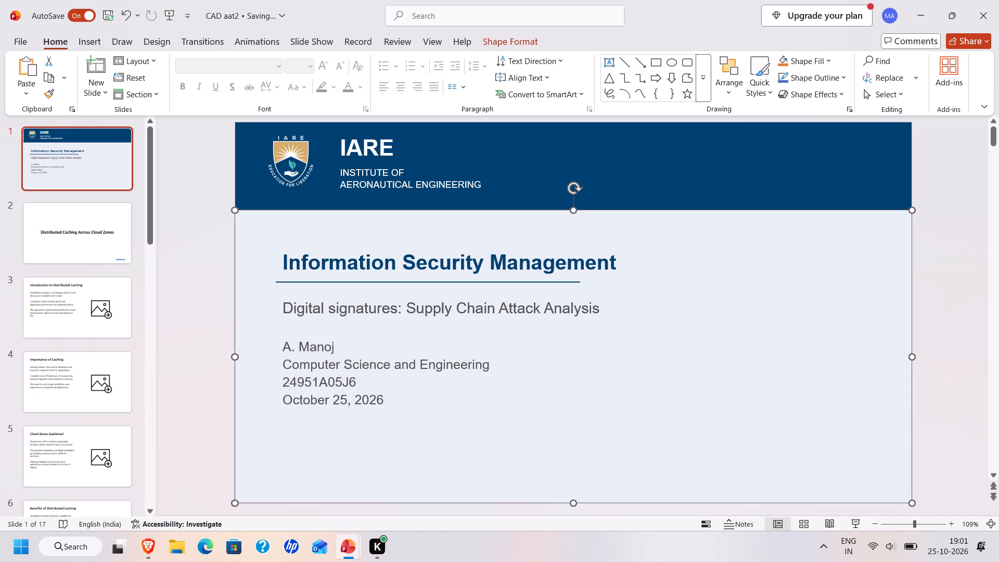
triple_click(330, 263)
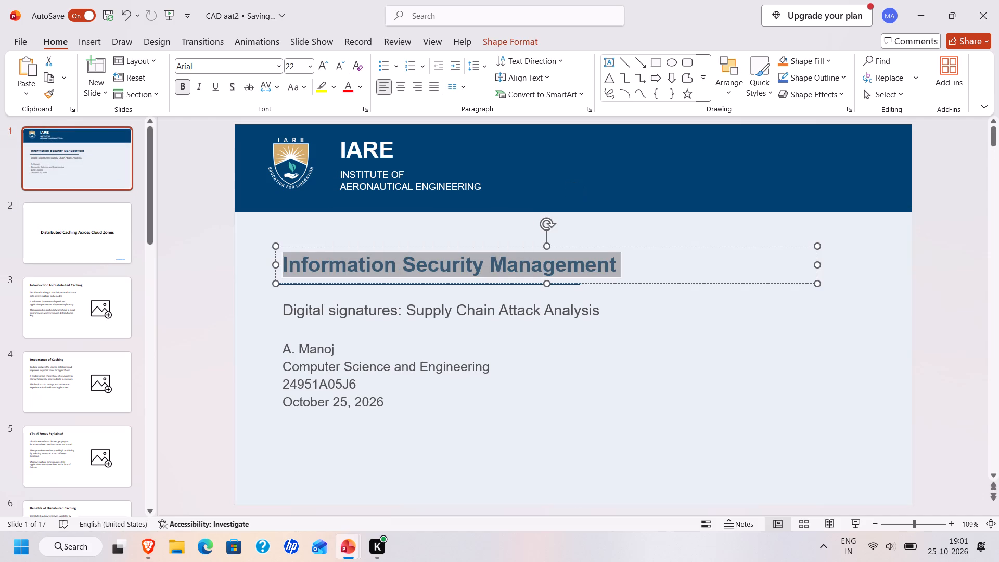
key("shift+c")
type("loud")
key("space")
type("Application Development")
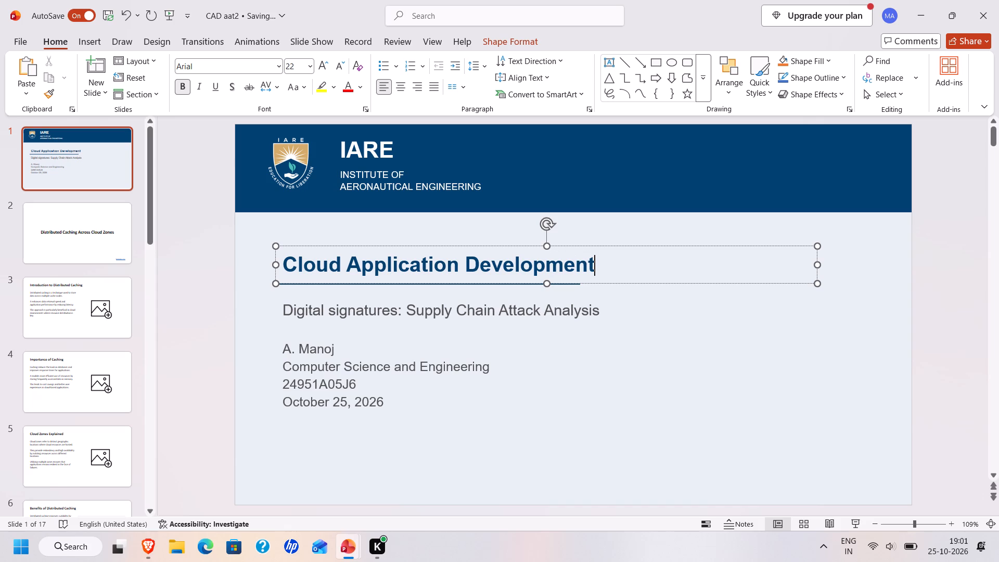
left_click(388, 360)
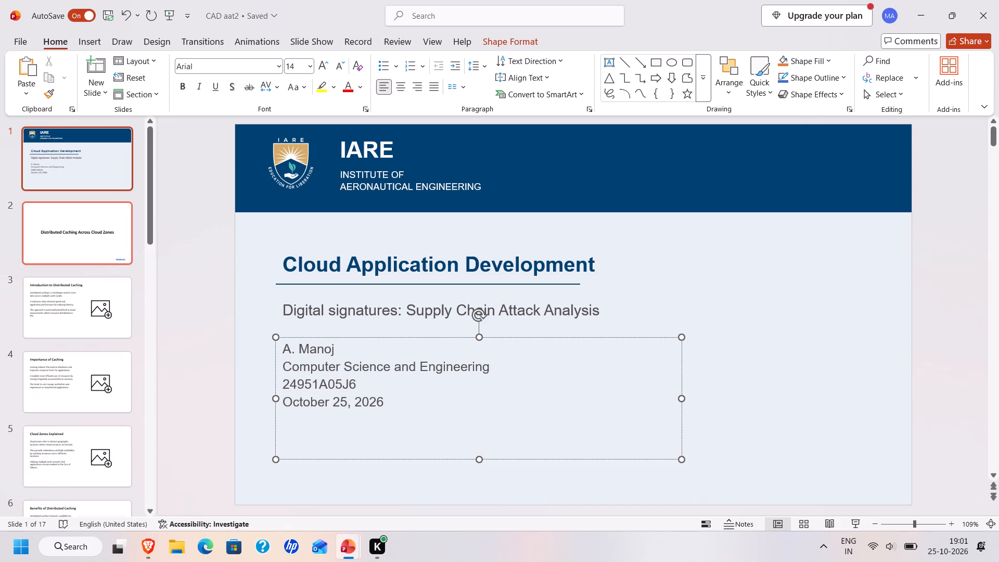
Replace "Supply Chain Attack Analysis" in the first slide's subtitle with the slide 2 title, "Distributed Caching Across Cloud Zones".
left_click(62, 220)
left_click(344, 312)
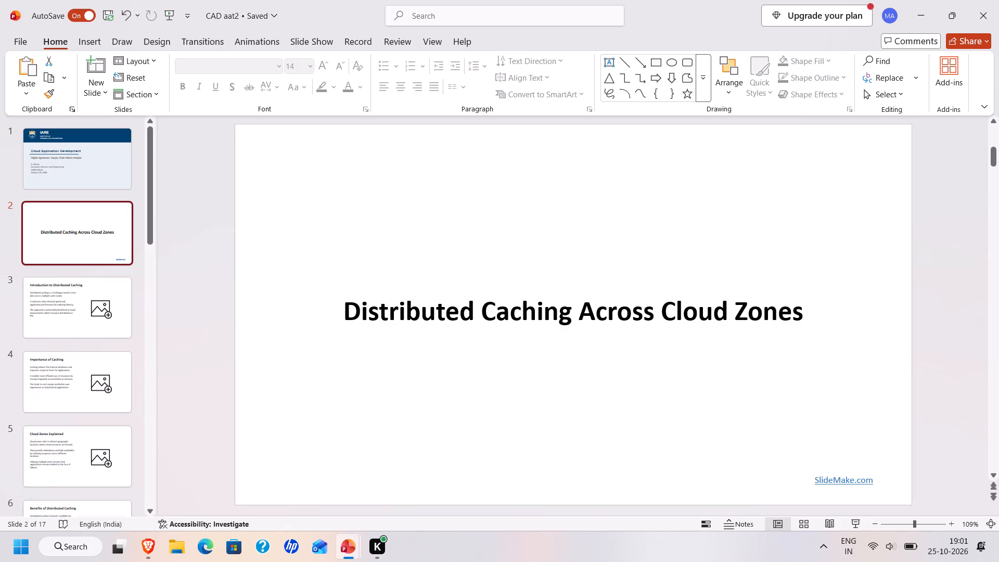
key("ctrl+a")
key("ctrl+c")
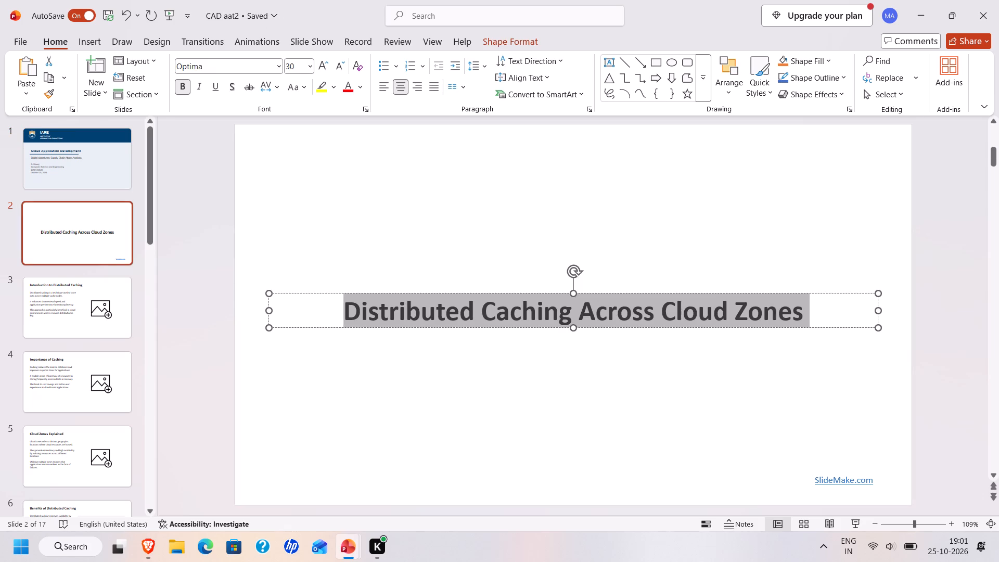
left_click(73, 148)
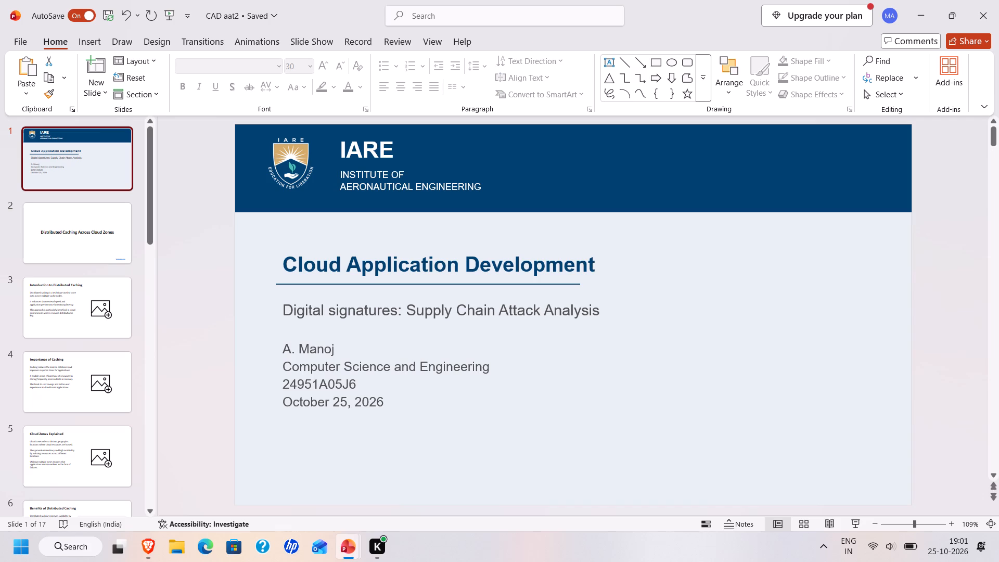
left_click(411, 306)
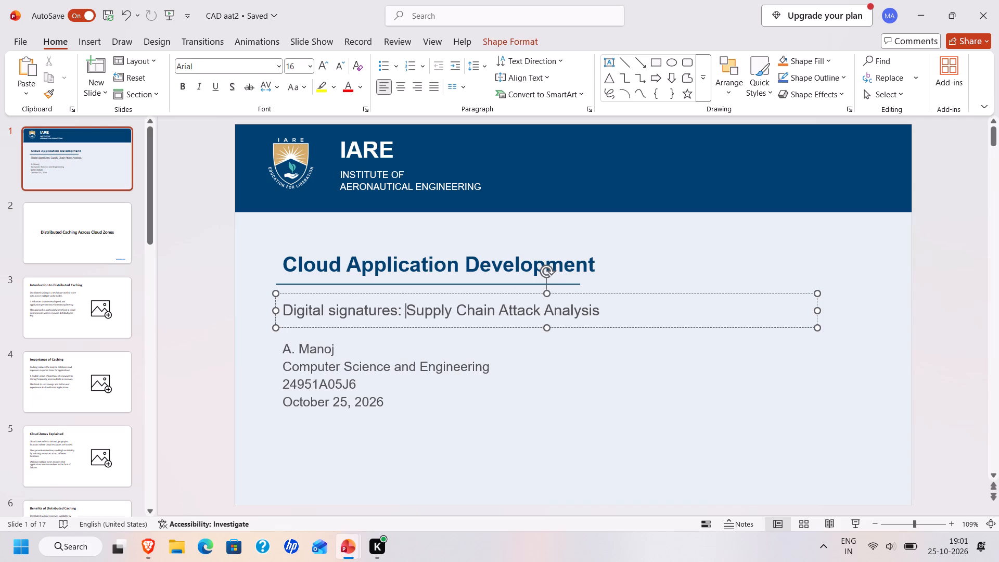
left_click_drag(407, 305, 614, 316)
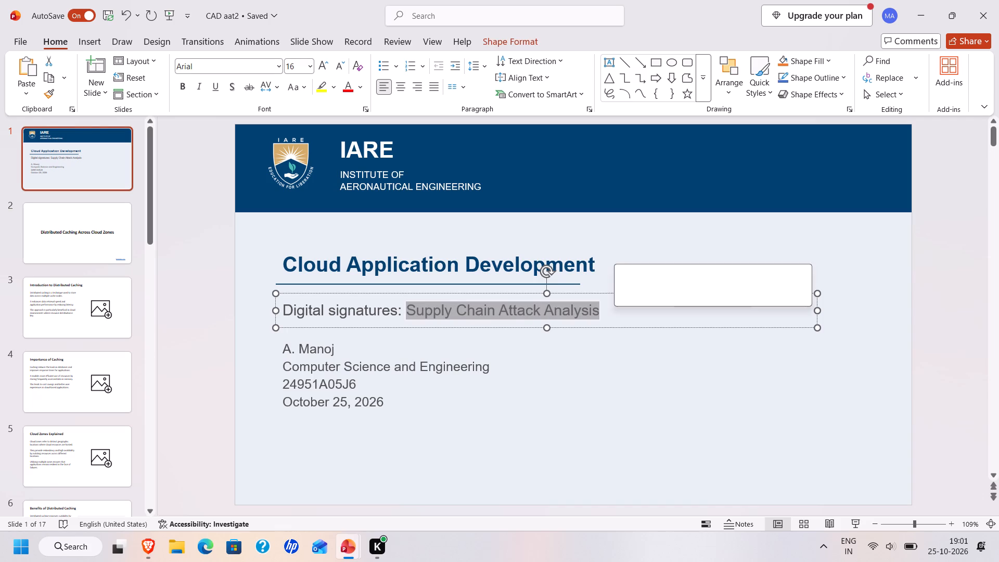
key("ctrl+v")
key("BackSpace")
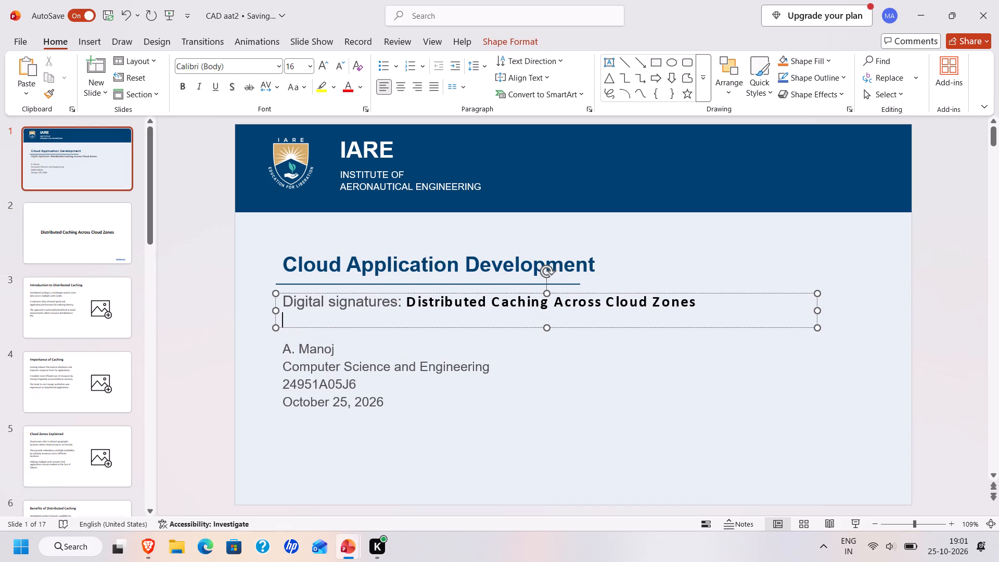
left_click(595, 440)
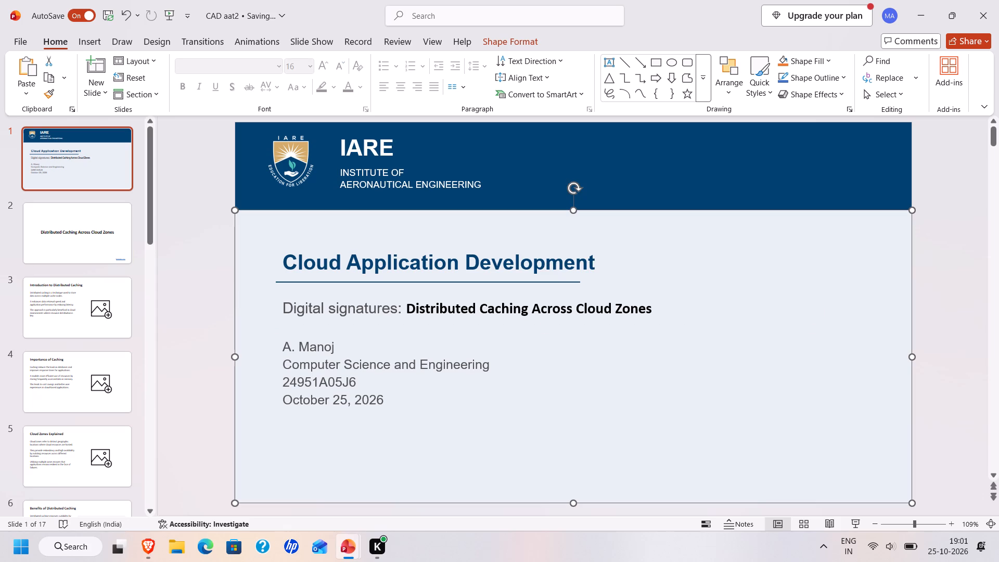
Copy the "THANK YOU..." slide from ISM aat2 into CAD aat2 and move it to the end of the deck.
left_click(108, 232)
scroll(58, 431, "down", 3)
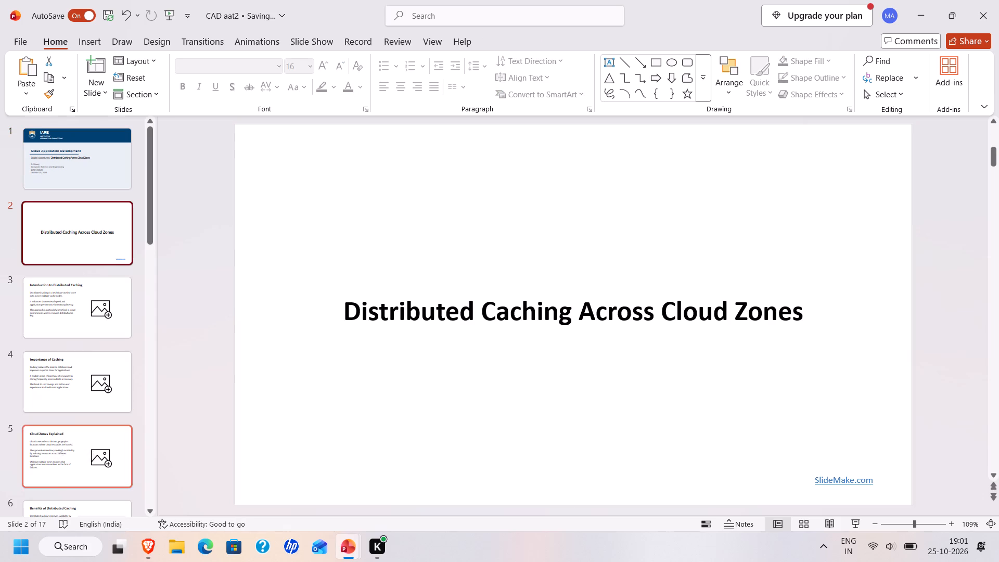
scroll(58, 431, "down", 15)
key("alt+Tab")
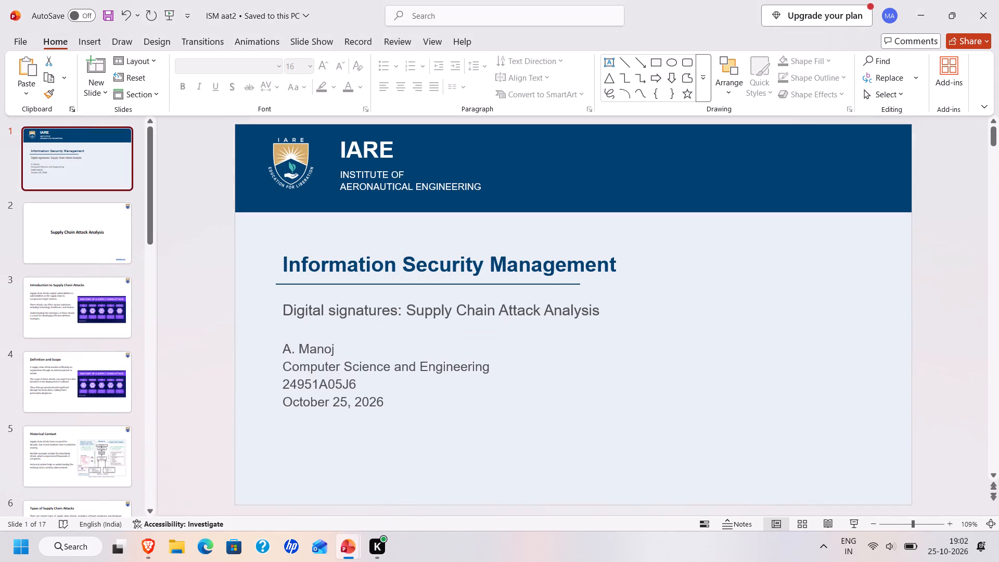
scroll(17, 413, "down", 12)
left_click(67, 480)
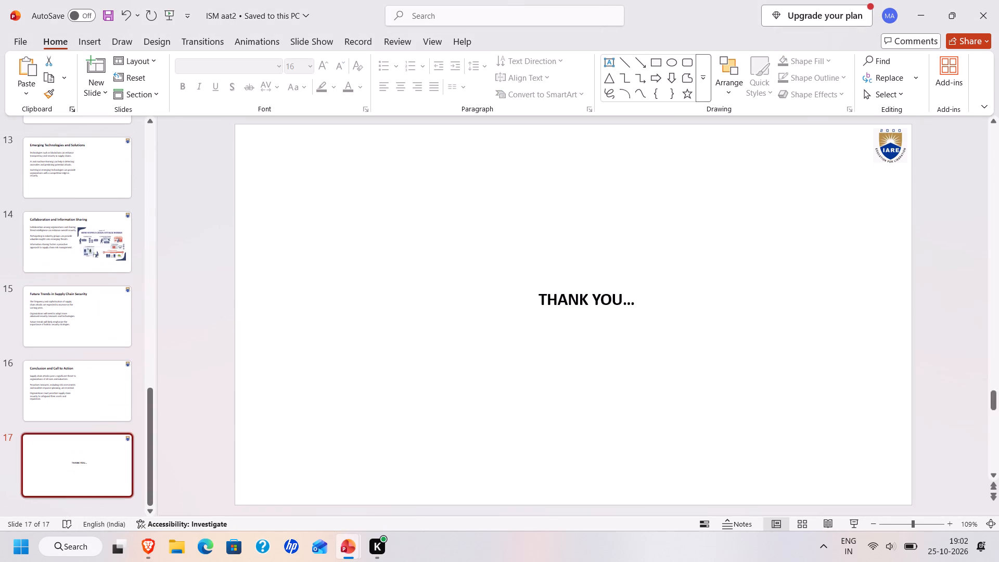
key("ctrl+c")
key("alt+Tab")
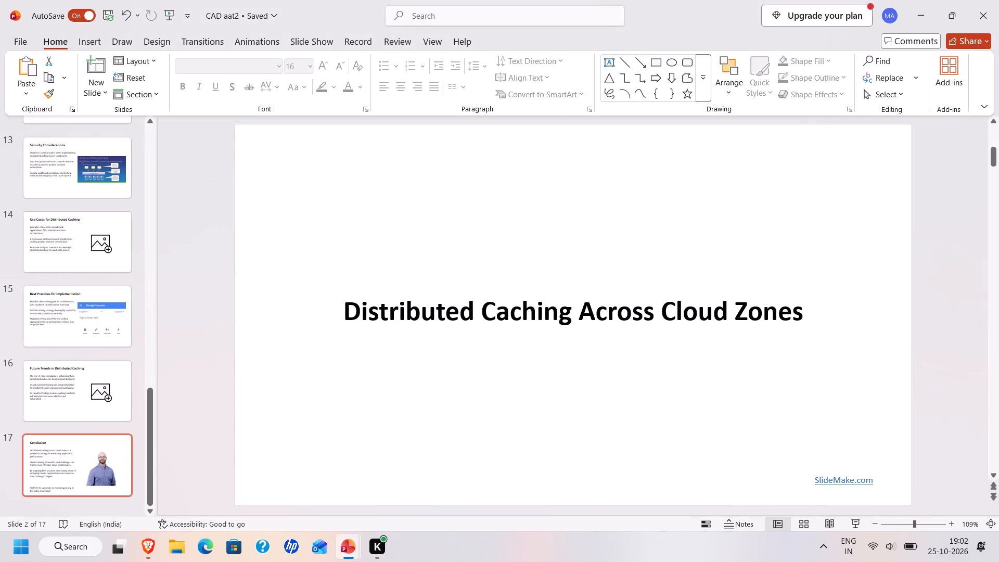
scroll(29, 441, "down", 12)
key("ctrl+v")
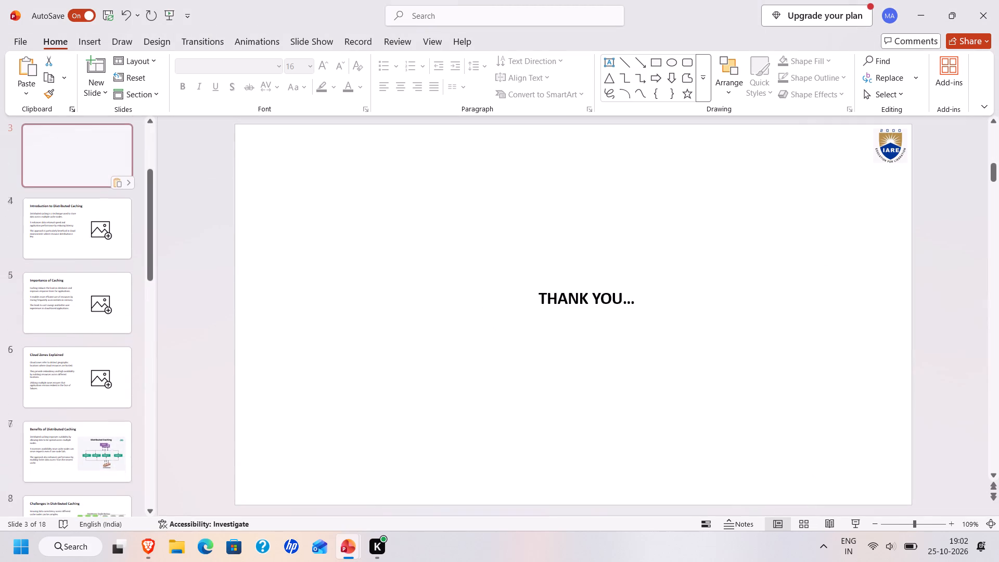
left_click_drag(79, 148, 95, 521)
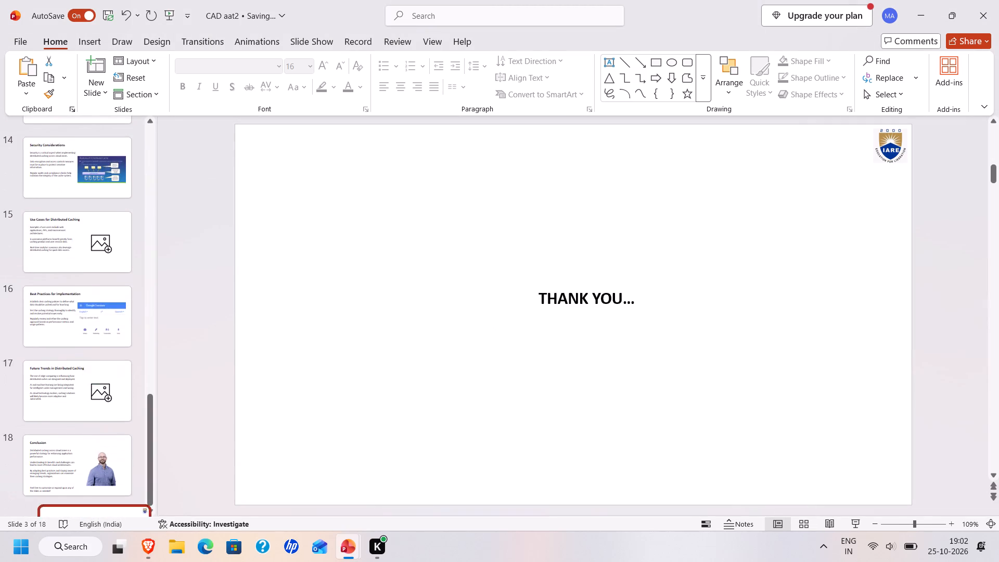
left_click_drag(95, 521, 81, 477)
Copy the IARE logo from the "THANK YOU..." slide and paste it onto the Conclusion slide.
scroll(88, 396, "up", 11)
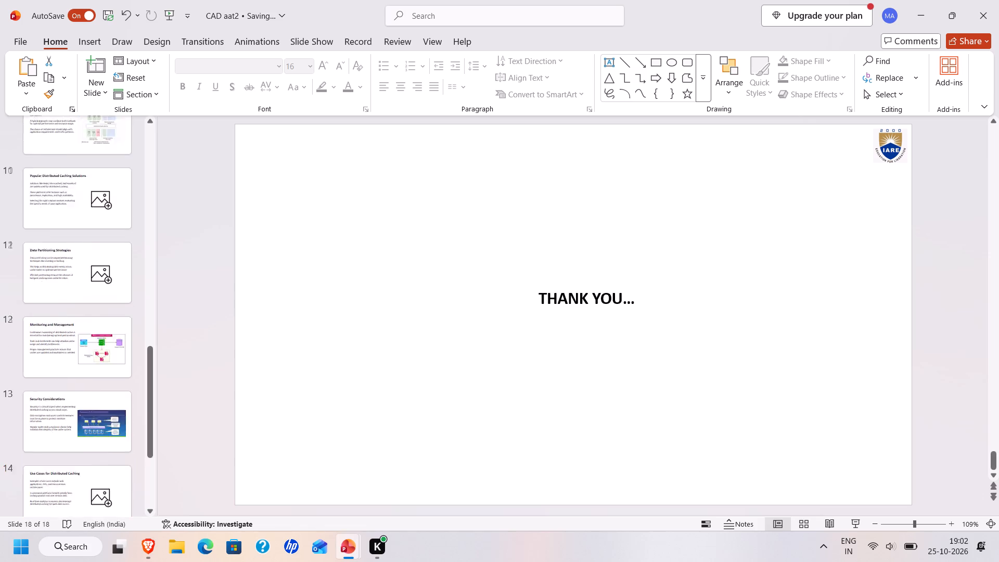
scroll(88, 396, "up", 8)
scroll(101, 305, "down", 20)
scroll(101, 305, "down", 14)
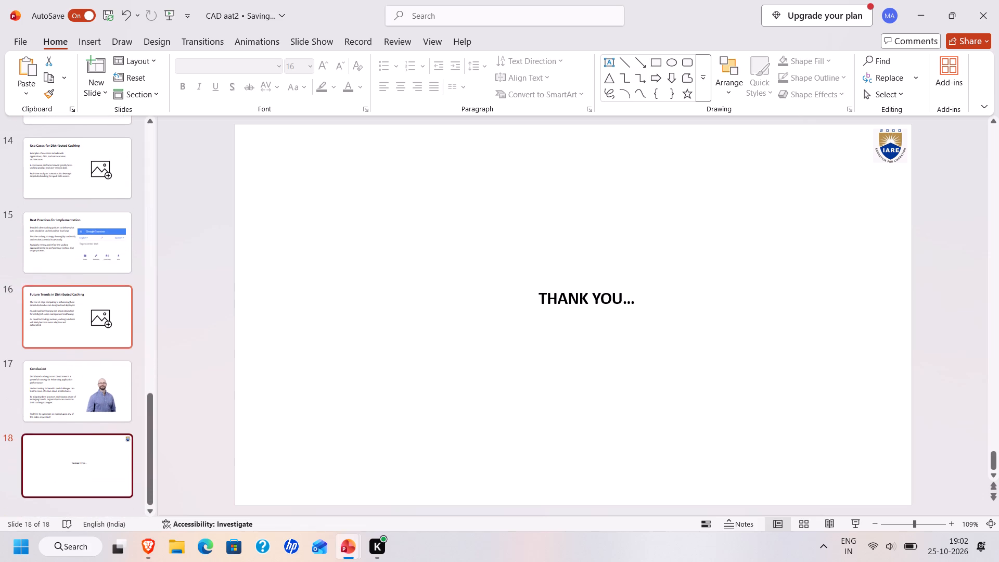
left_click(889, 140)
key("ctrl+c")
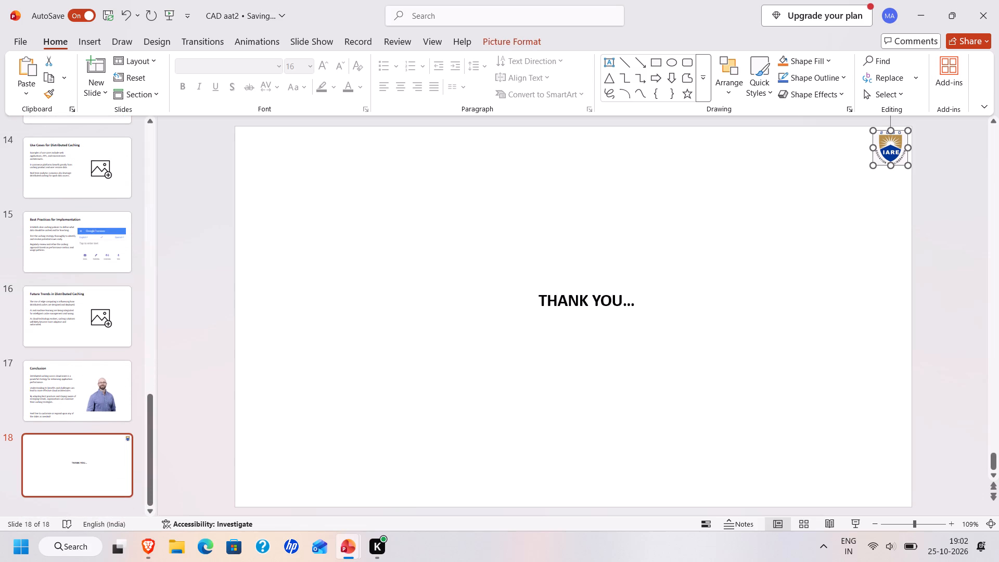
left_click(101, 374)
key("ctrl+v")
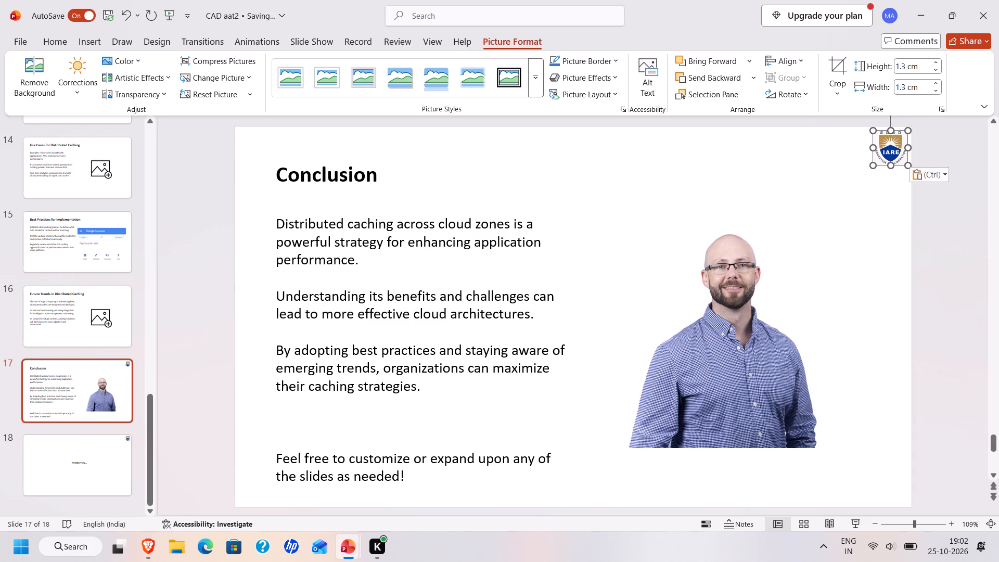
Delete the closing sentence "Feel free to customize or expand upon any of the slides as needed!" and surplus blank lines from the Conclusion slide.
left_click(408, 480)
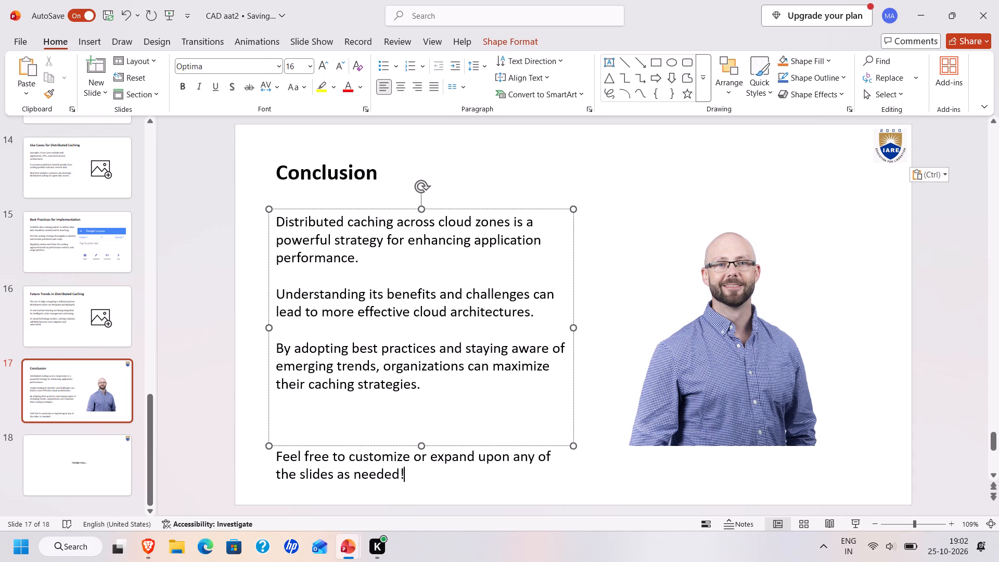
key("ctrl+BackSpace")
key("ctrl+BackSpace")
key("ctrl+BackSpace")
key("ctrl+BackSpace")
key("ctrl+BackSpace")
key("ctrl+BackSpace")
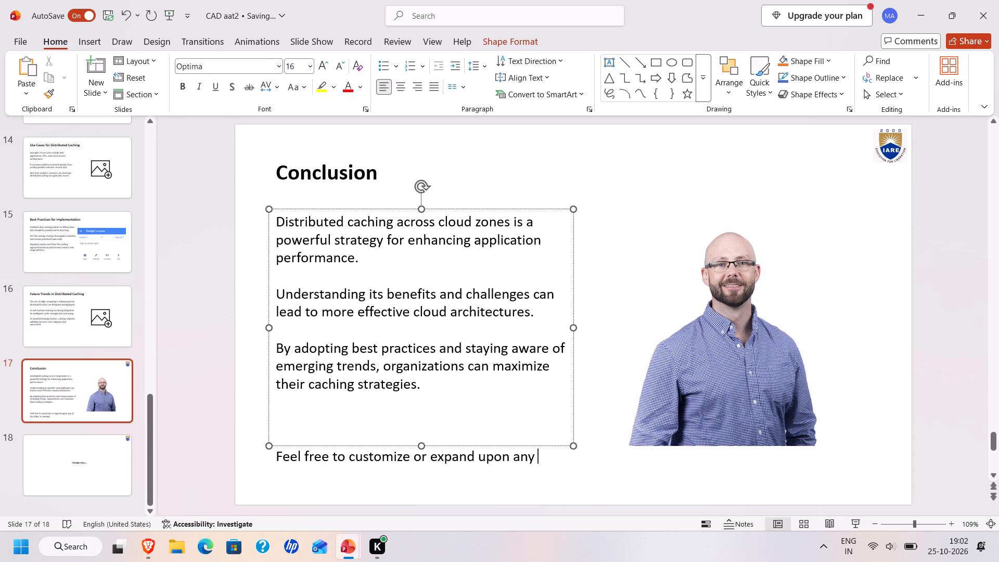
key("ctrl+BackSpace")
key("ctrl+BackSpace")
key("ctrl+BackSpace")
key("ctrl+BackSpace")
key("ctrl+BackSpace")
key("ctrl+BackSpace")
key("ctrl+BackSpace")
key("ctrl+BackSpace")
key("ctrl+BackSpace")
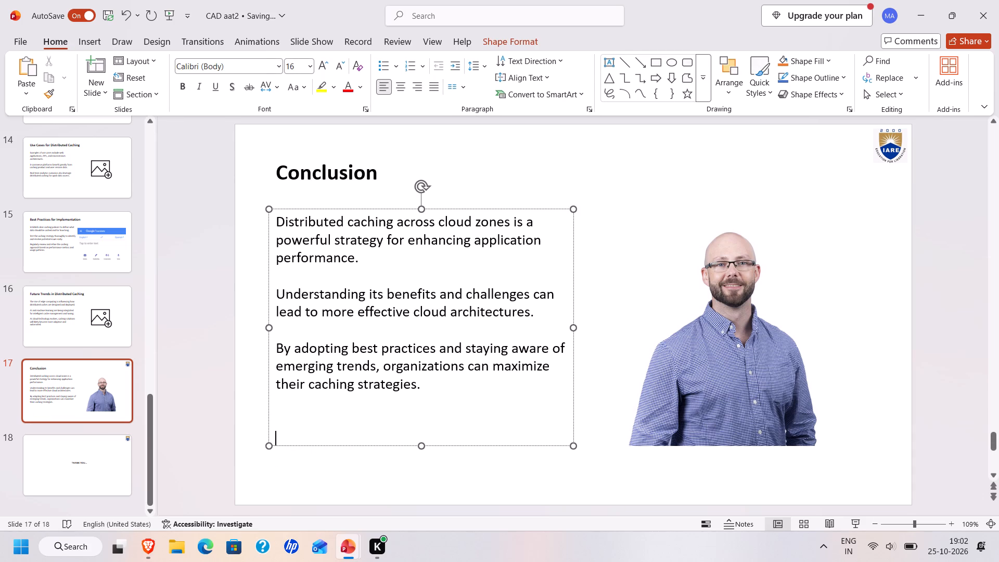
key("ctrl+BackSpace")
key("ctrl+BackSpace")
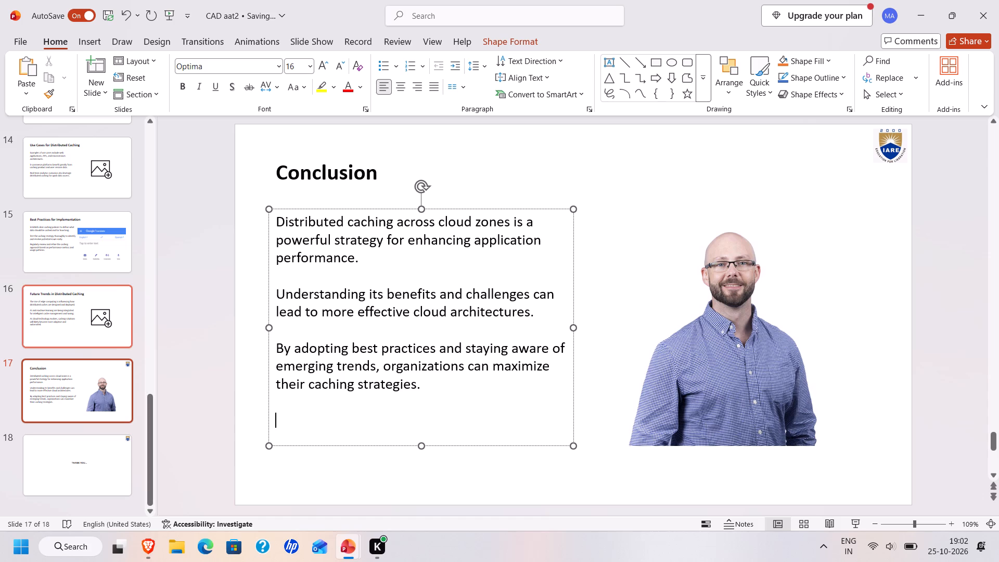
Paste the IARE logo onto slides 16 to 12, from Future Trends in Distributed Caching back to Monitoring and Management.
left_click(113, 306)
key("ctrl+v")
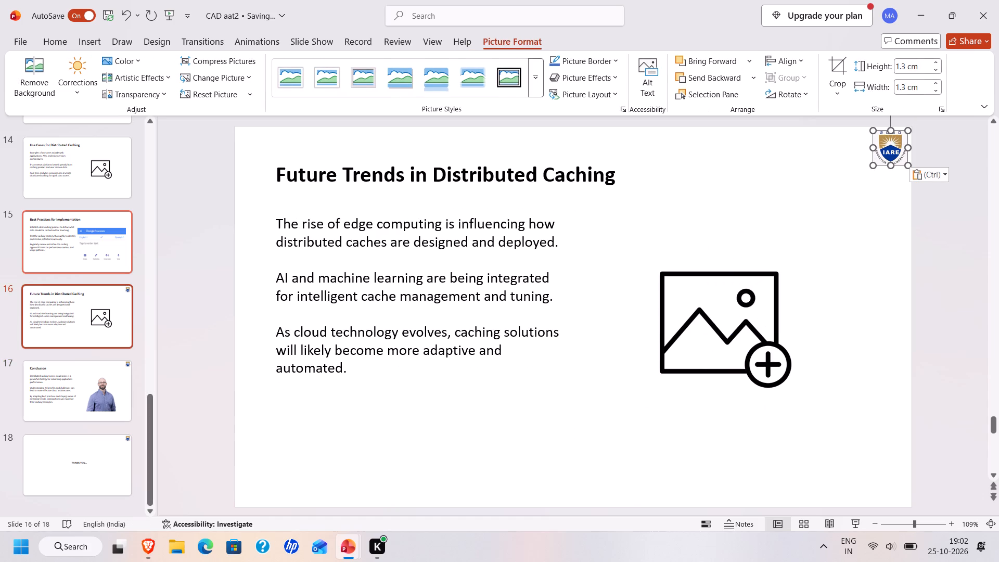
left_click(79, 237)
key("ctrl+v")
left_click(84, 188)
key("ctrl+v")
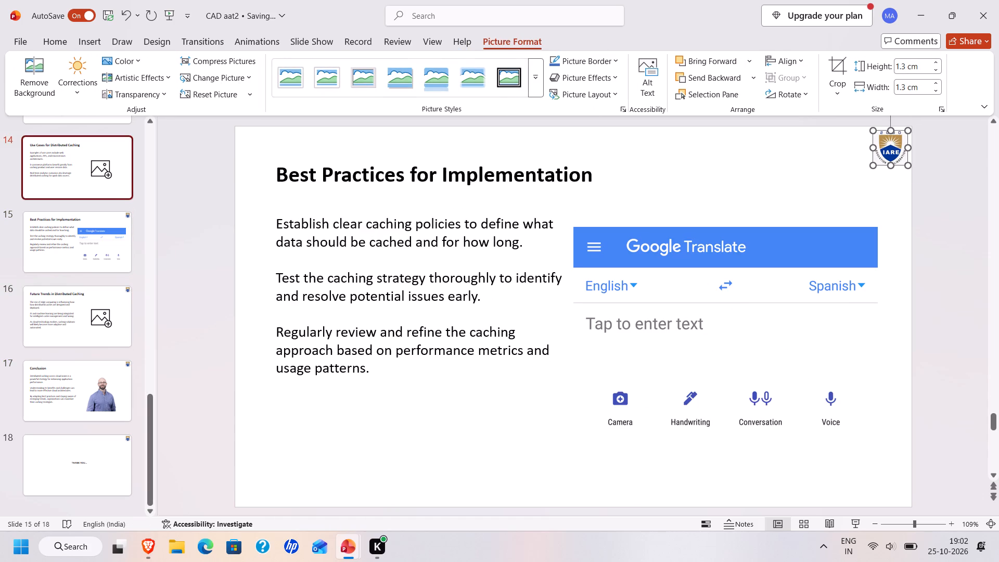
scroll(81, 205, "up", 2)
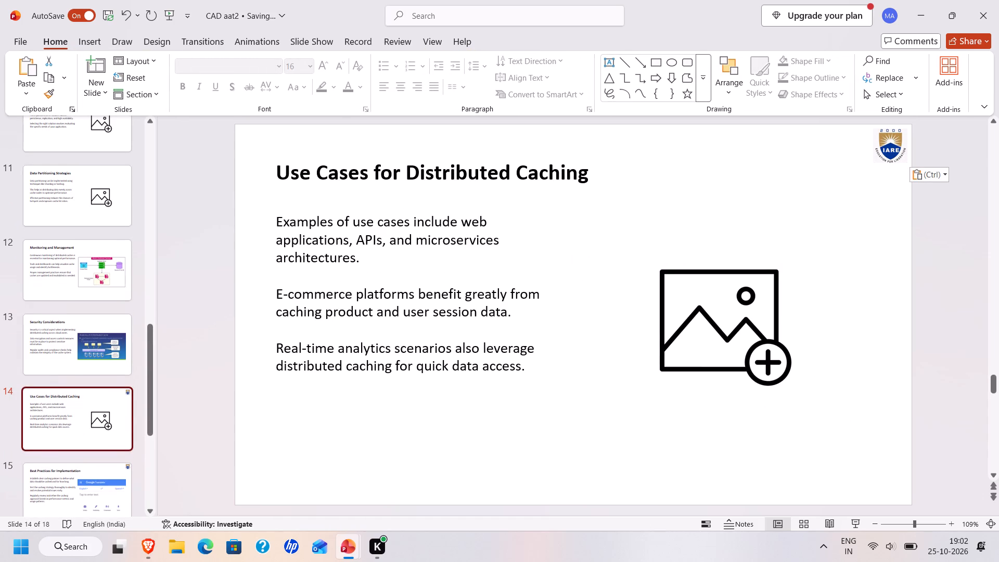
left_click(92, 373)
key("ctrl+v")
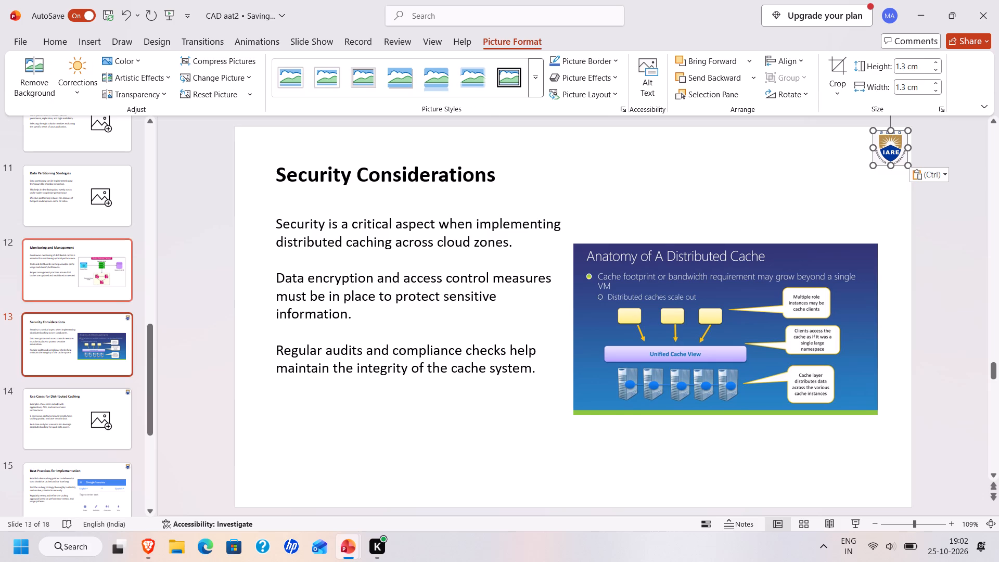
left_click(79, 279)
key("ctrl+v")
Paste the IARE logo onto slides 11 to 8, from Data Partitioning Strategies back to Cache Consistency Models.
left_click(81, 179)
key("ctrl+v")
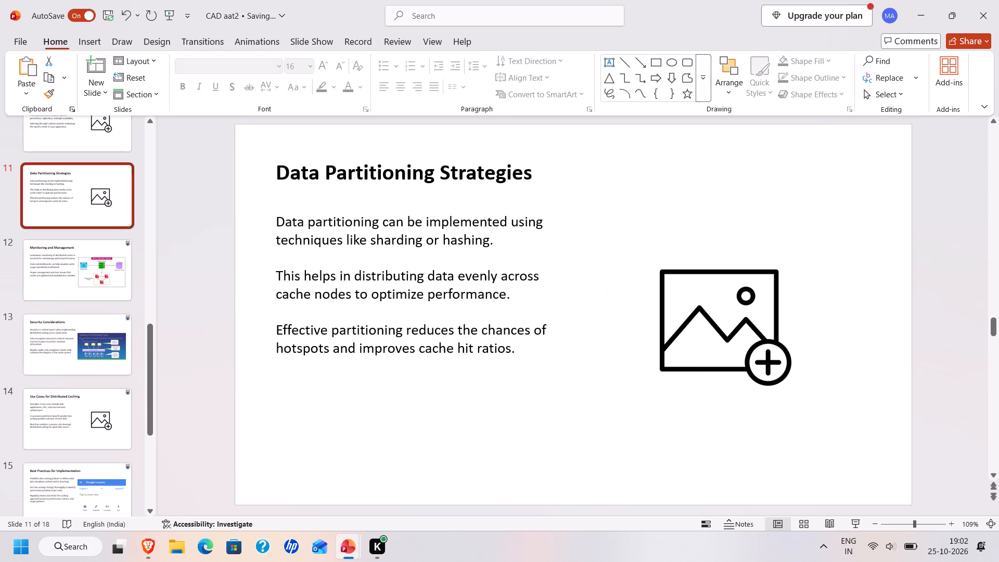
scroll(81, 179, "up", 1)
left_click(105, 362)
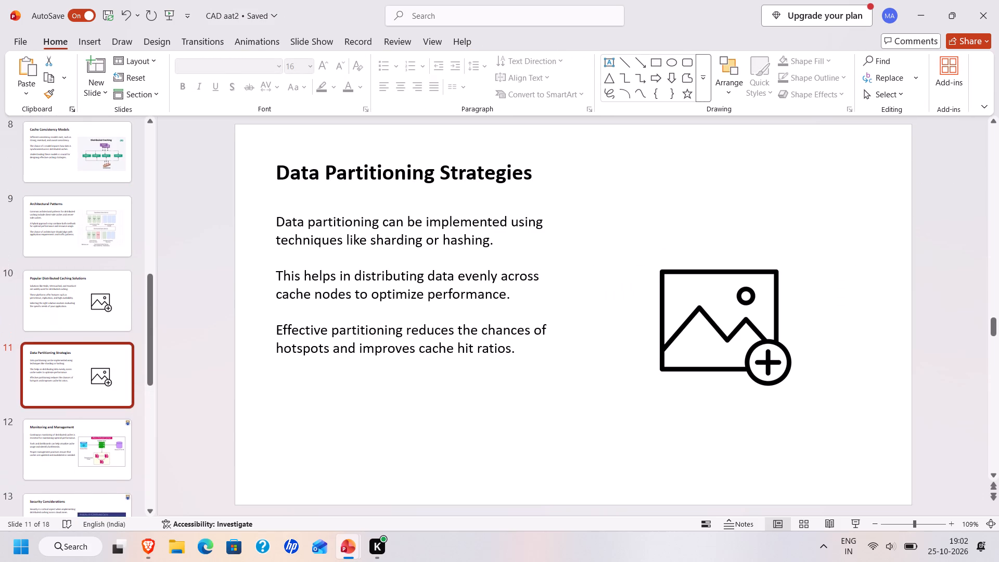
key("ctrl+v")
left_click(97, 315)
key("ctrl+v")
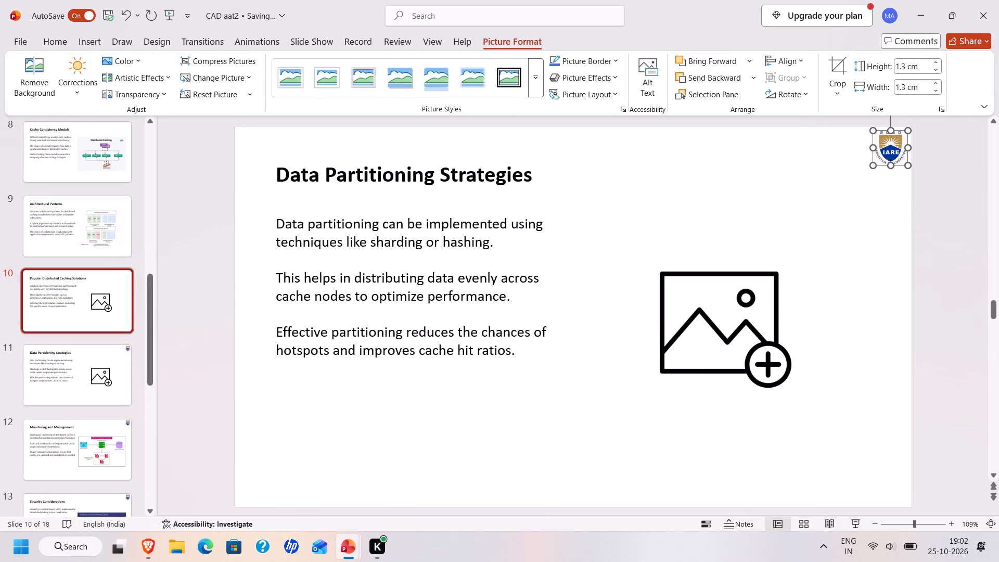
left_click(82, 218)
key("ctrl+v")
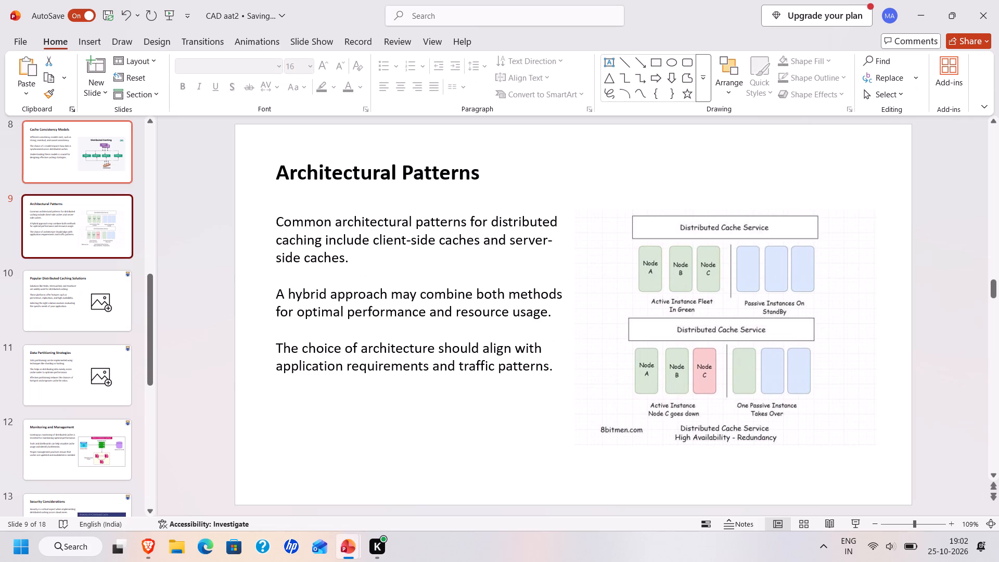
left_click(95, 140)
key("ctrl+v")
left_click(88, 232)
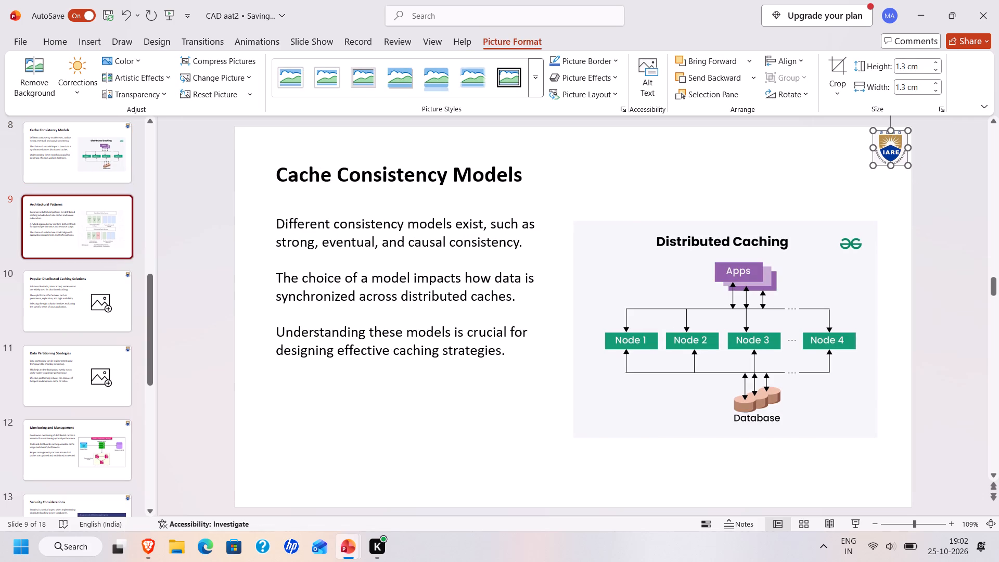
key("ctrl+v")
Paste the IARE logo onto slides 7 to 4, from Challenges in Distributed Caching back to Importance of Caching.
scroll(88, 232, "up", 2)
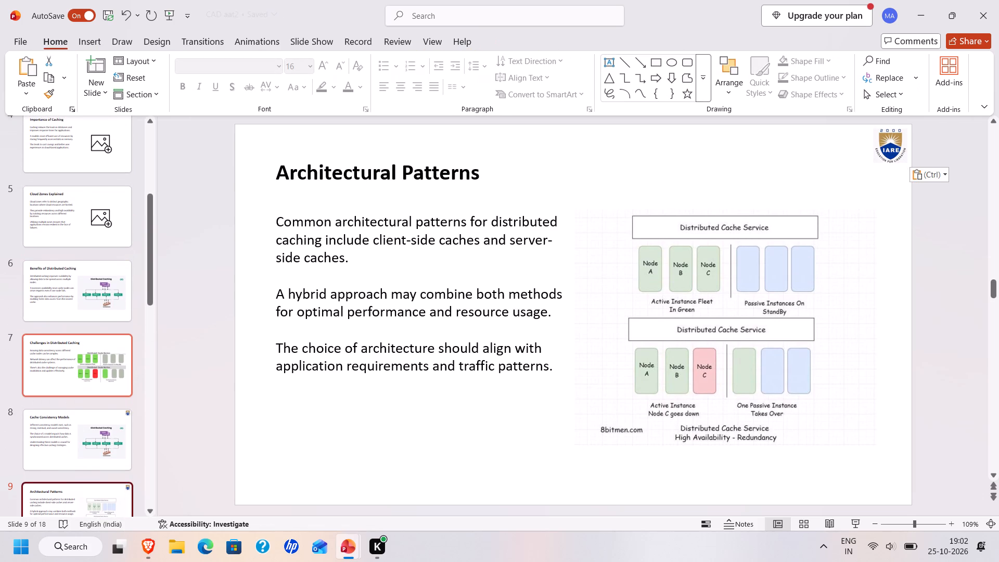
left_click(93, 394)
key("ctrl+v")
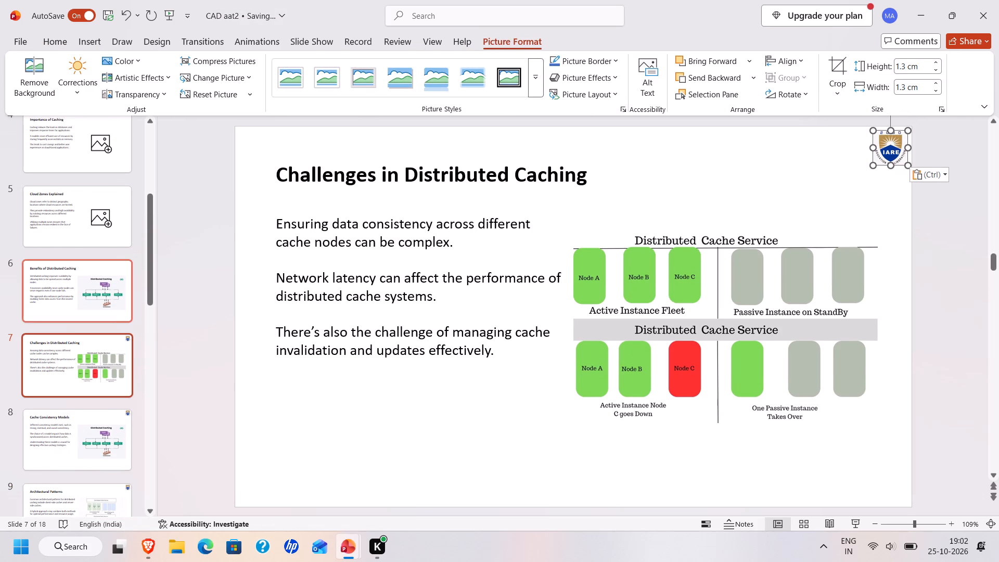
left_click(92, 314)
key("ctrl+v")
left_click(93, 199)
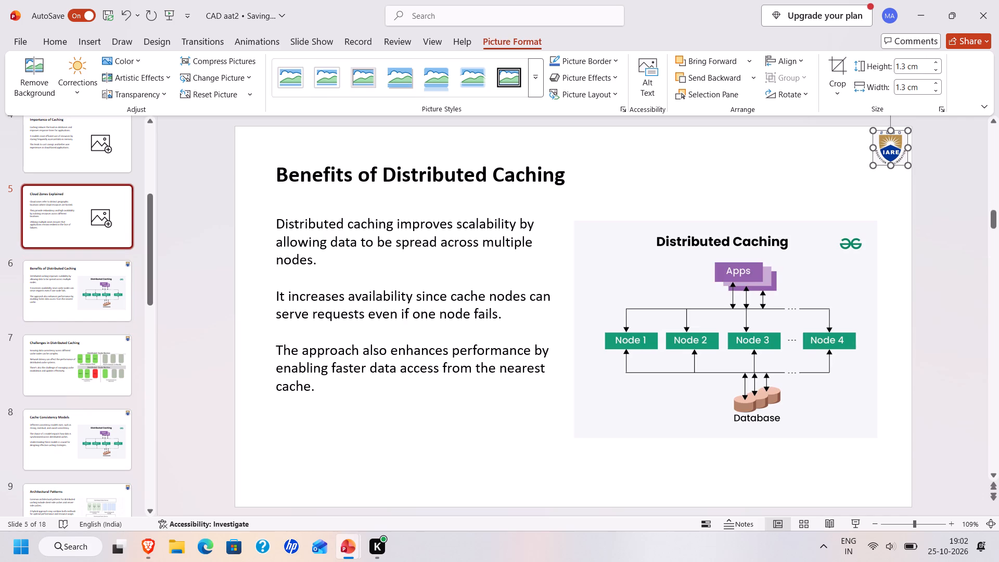
key("ctrl+v")
scroll(93, 199, "up", 2)
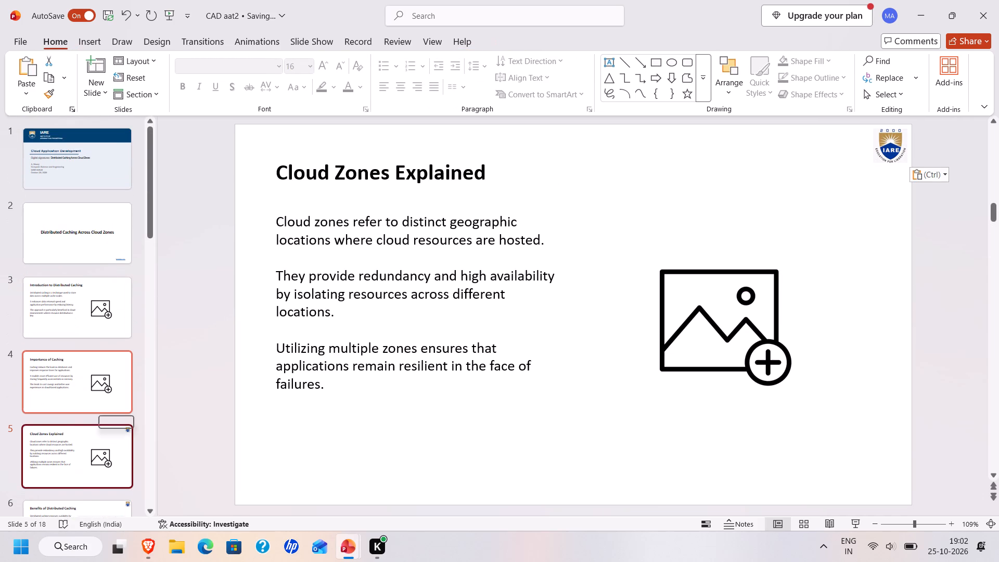
left_click(98, 405)
key("ctrl+v")
Paste a single IARE logo onto the Introduction to Distributed Caching slide and another onto the slide 2 title page.
left_click(99, 303)
key("ctrl+v")
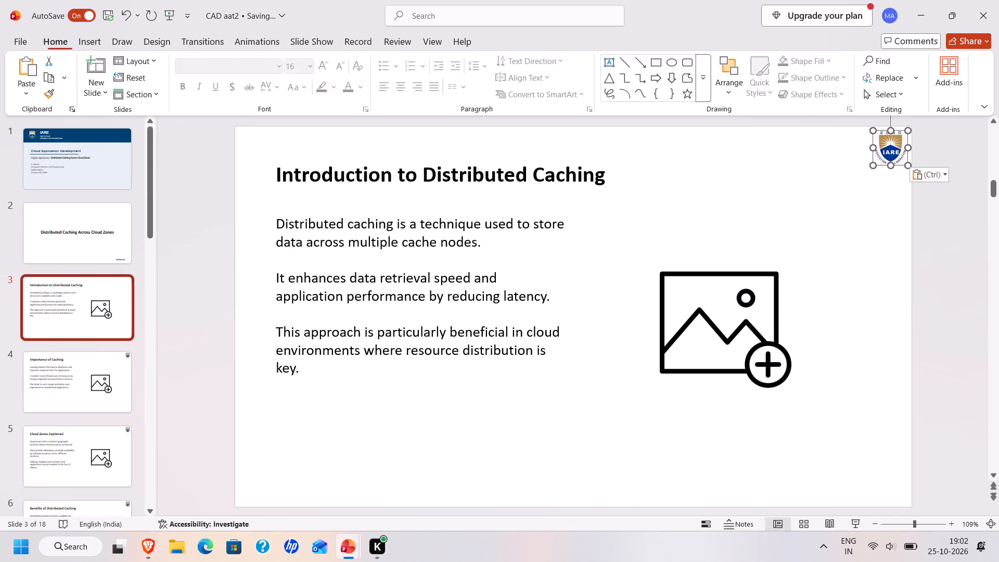
key("ctrl+v")
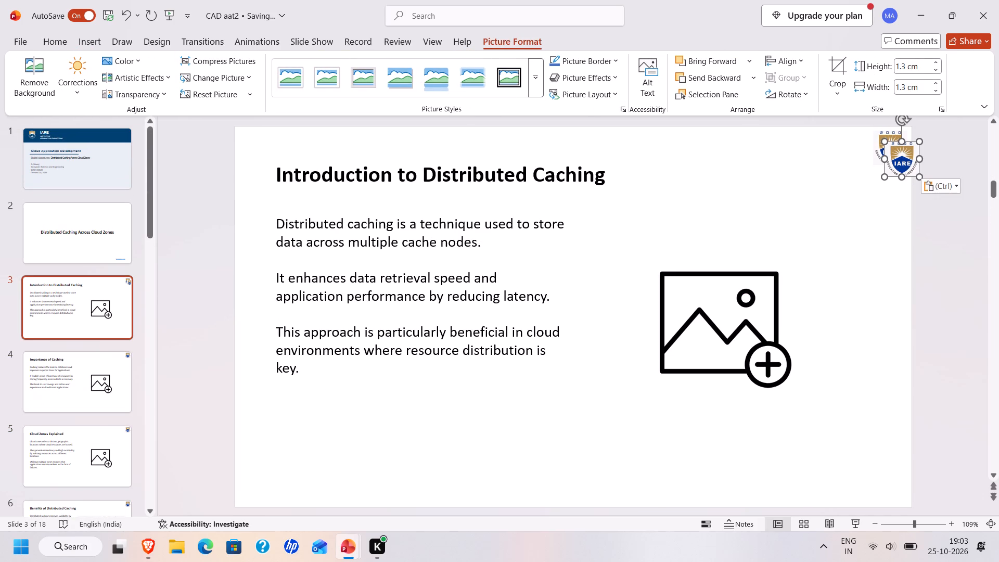
key("BackSpace")
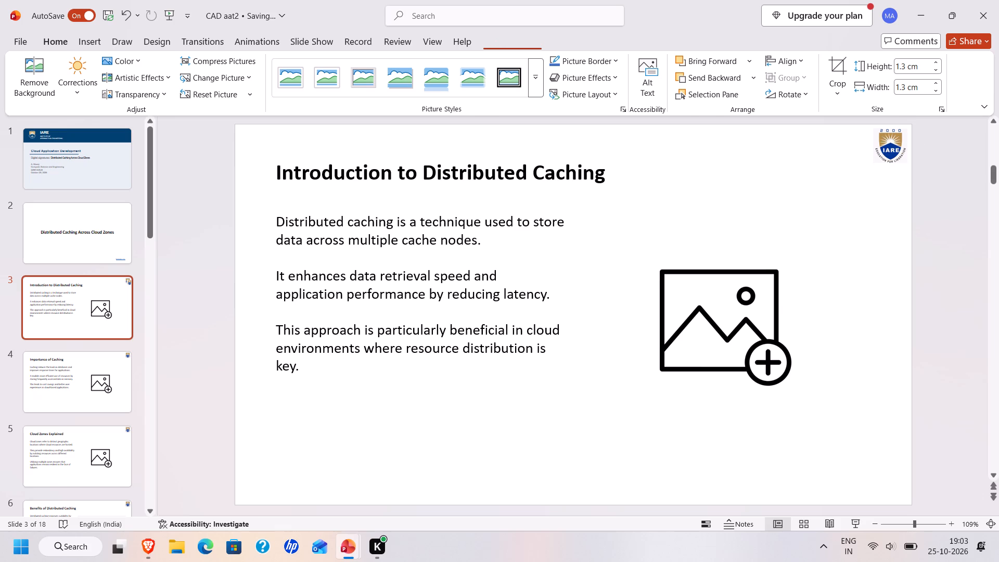
left_click(71, 219)
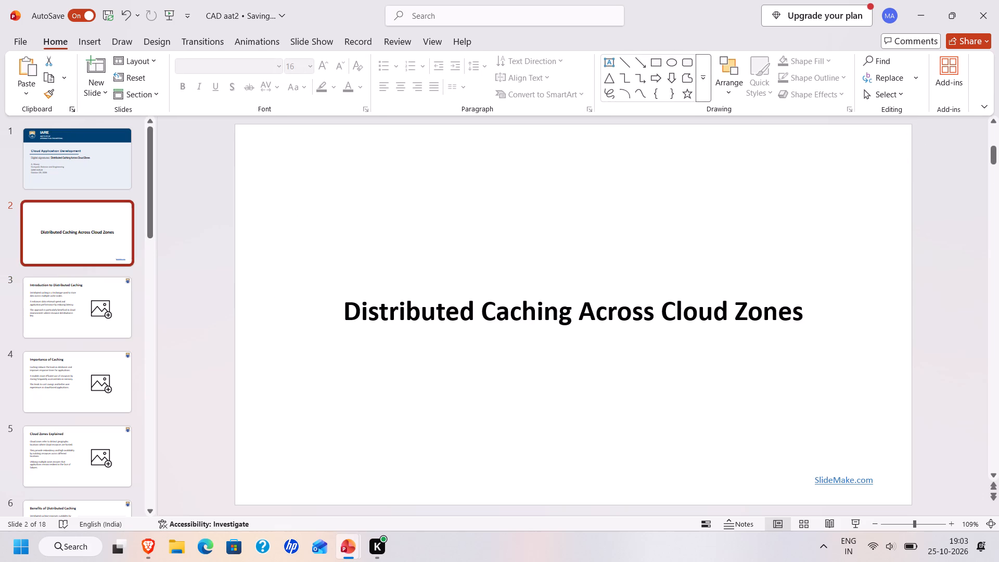
key("ctrl+v")
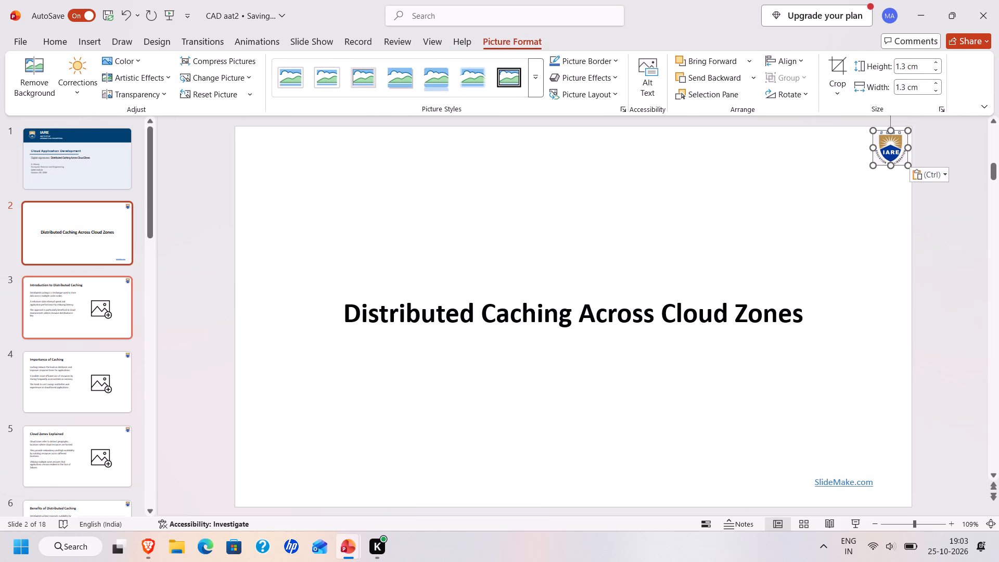
Replace the placeholder picture on the Introduction to Distributed Caching slide with the diagram copied from the Benefits of Distributed Caching slide.
left_click(67, 309)
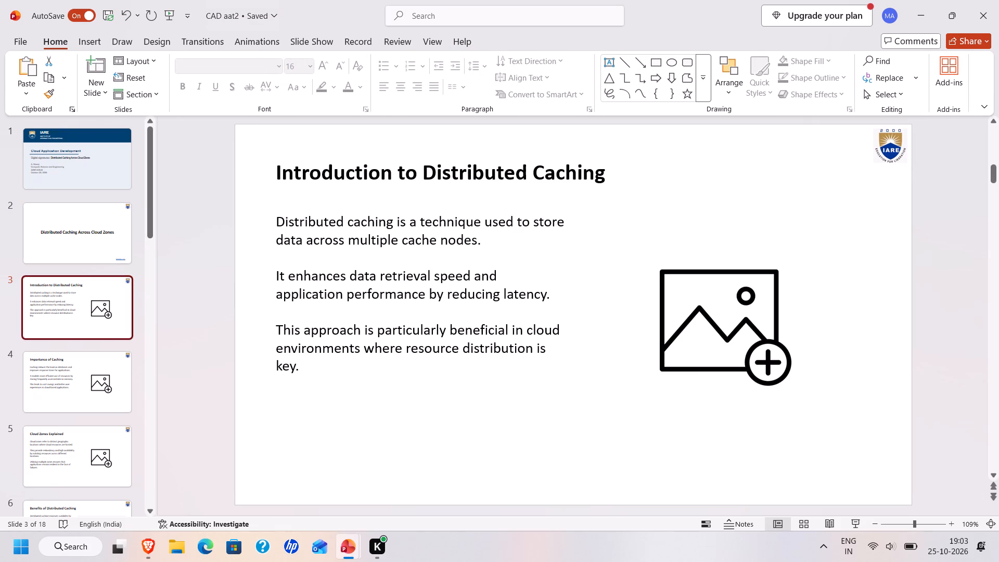
left_click(740, 324)
key("Delete")
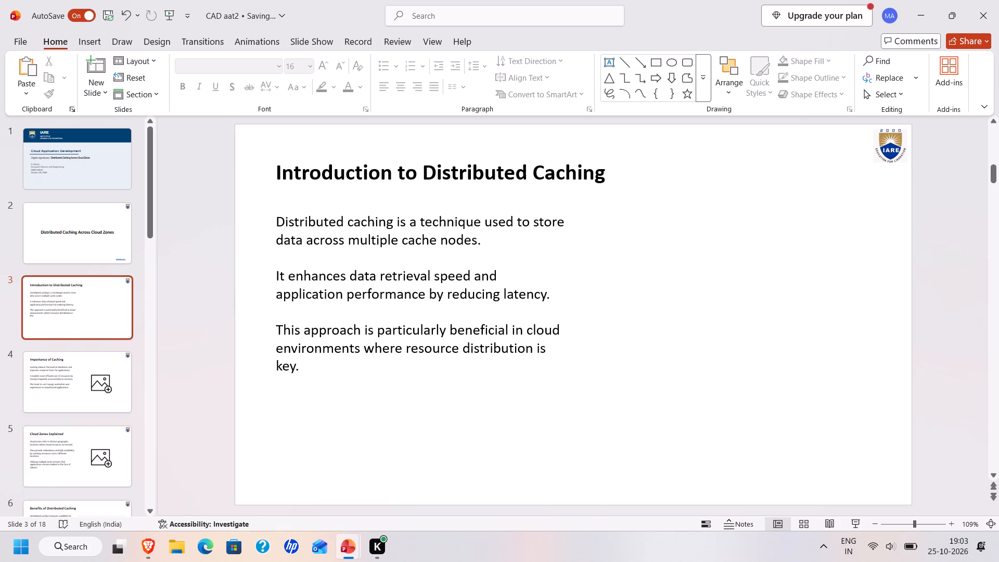
left_click(74, 258)
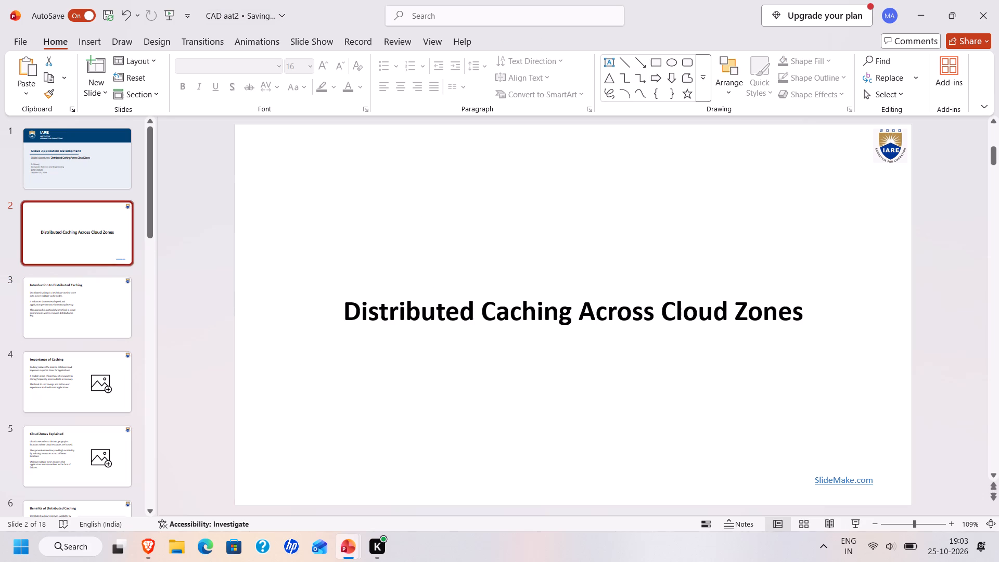
left_click(116, 372)
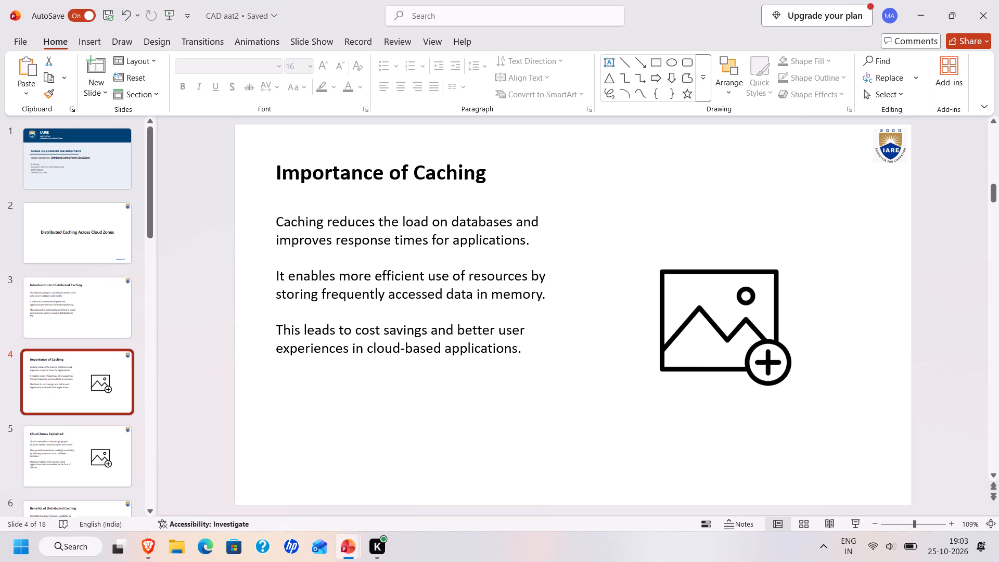
left_click(85, 450)
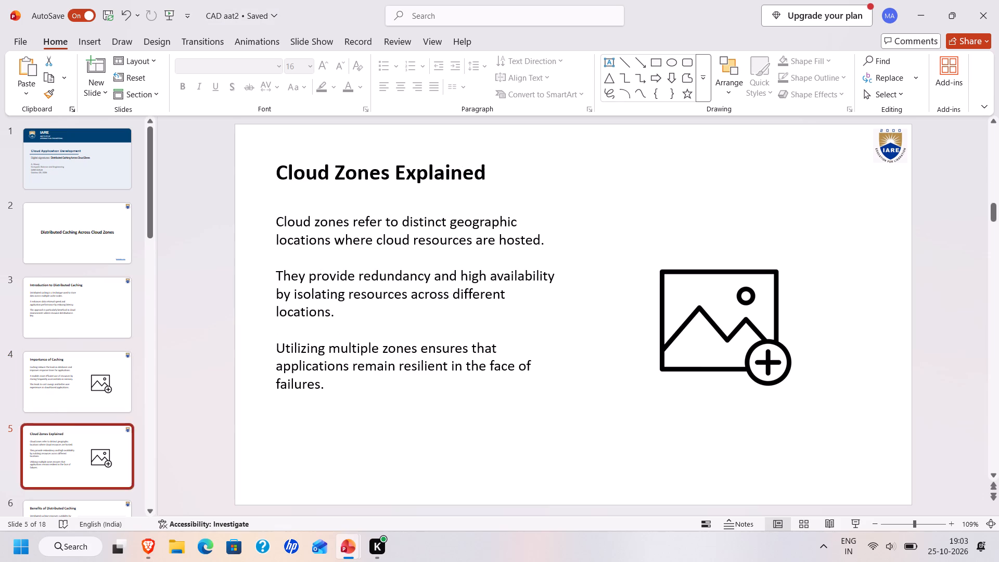
key("Down")
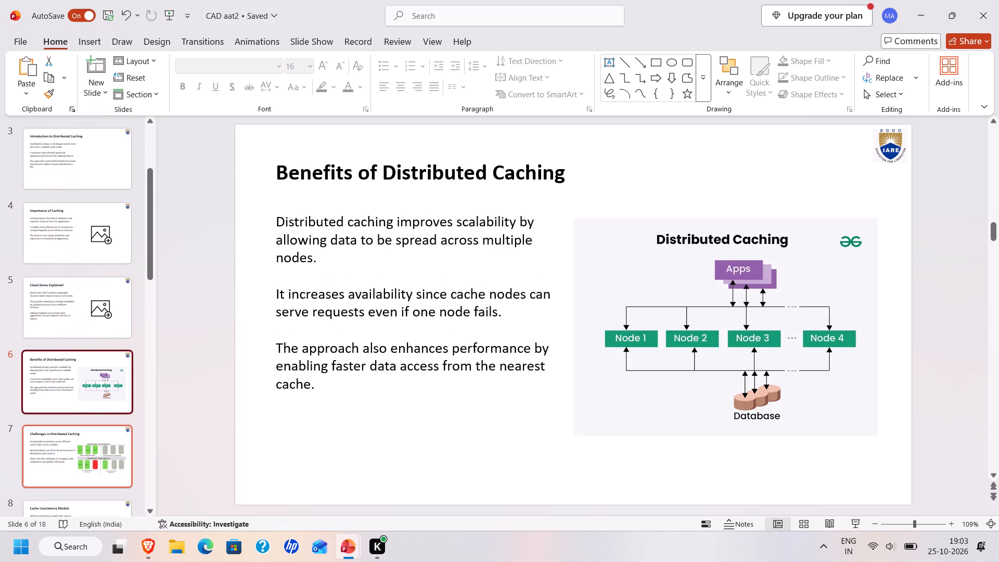
left_click(718, 358)
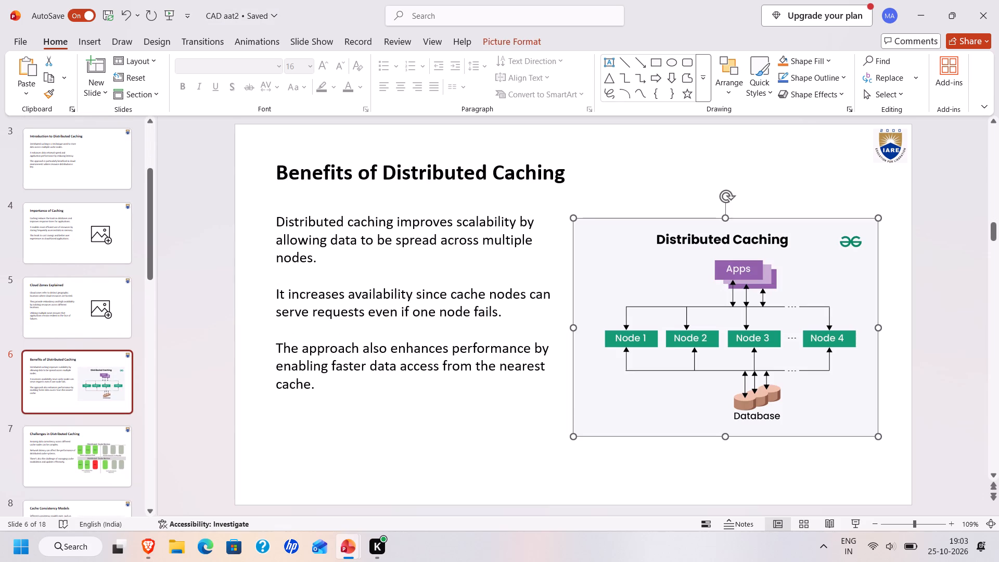
key("ctrl+c")
scroll(46, 177, "up", 1)
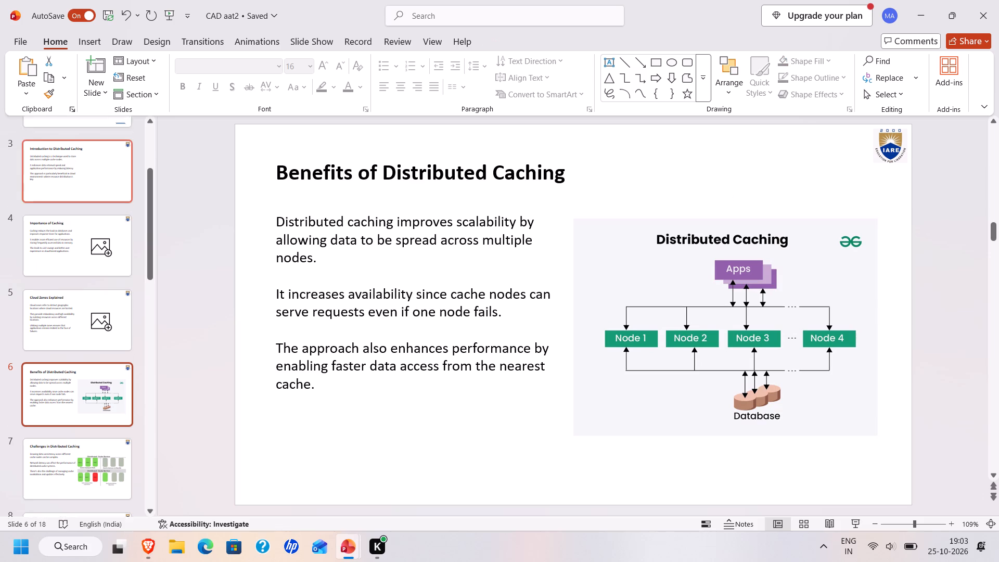
scroll(46, 177, "up", 1)
left_click(89, 308)
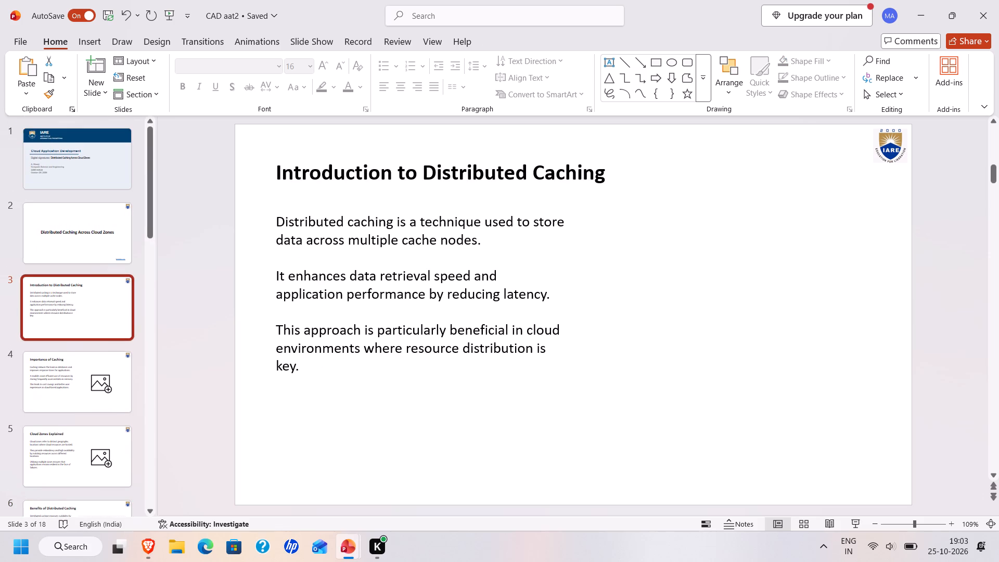
key("ctrl+v")
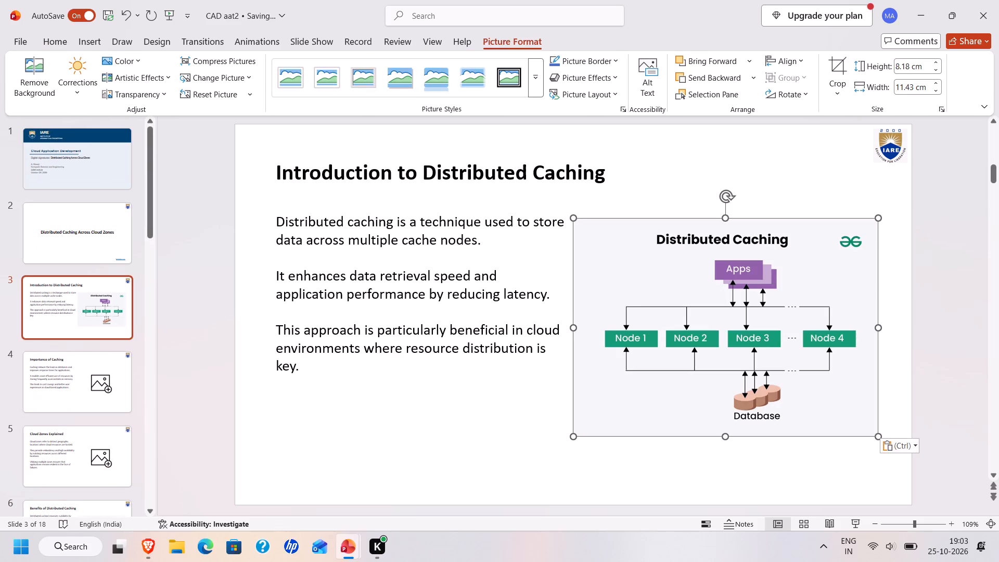
Replace the placeholder picture on the Importance of Caching slide with the Distributed Cache Service diagram from the Challenges in Distributed Caching slide.
left_click(294, 436)
key("Down")
key("Down")
key("Down")
key("Down")
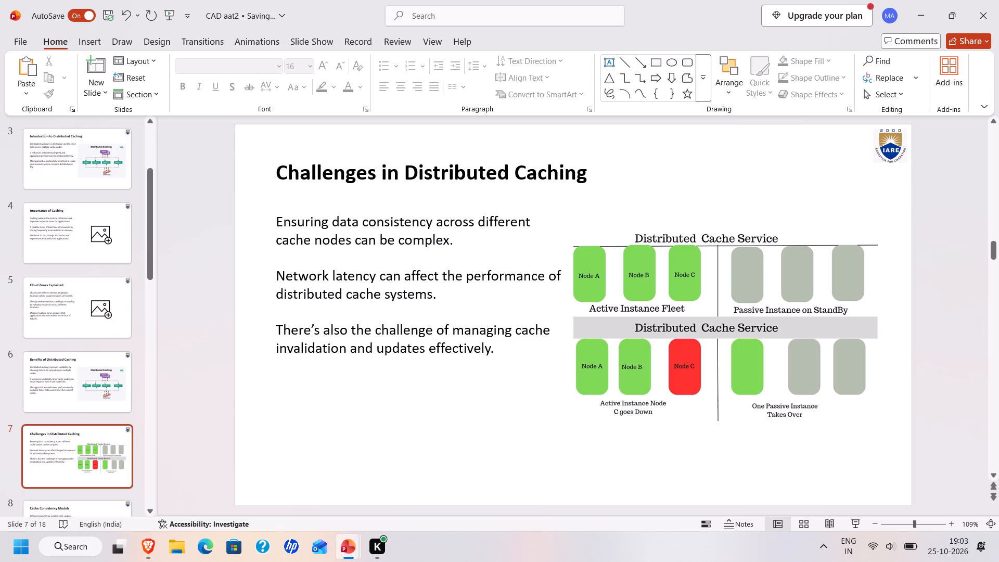
left_click(830, 280)
key("ctrl+c")
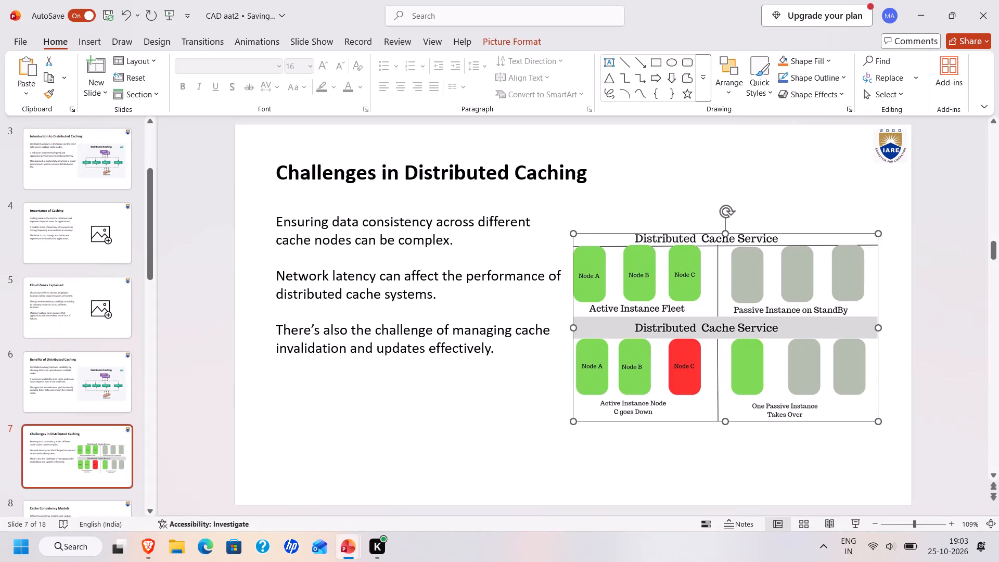
left_click(85, 220)
left_click(750, 353)
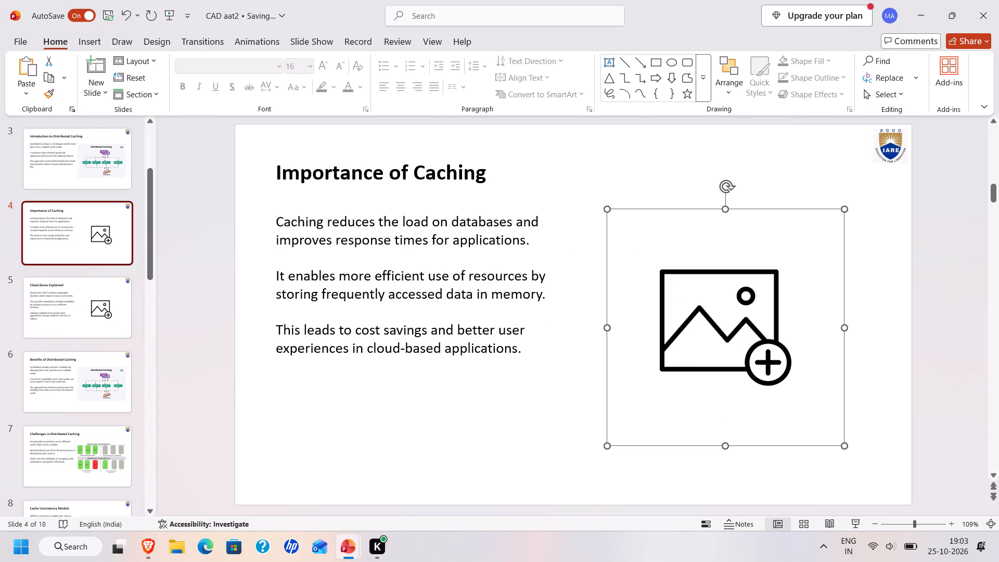
key("ctrl+v")
Look through the slides from Cloud Zones Explained to Future Trends in Distributed Caching to check which pictures are placeholders or unrelated.
left_click(92, 311)
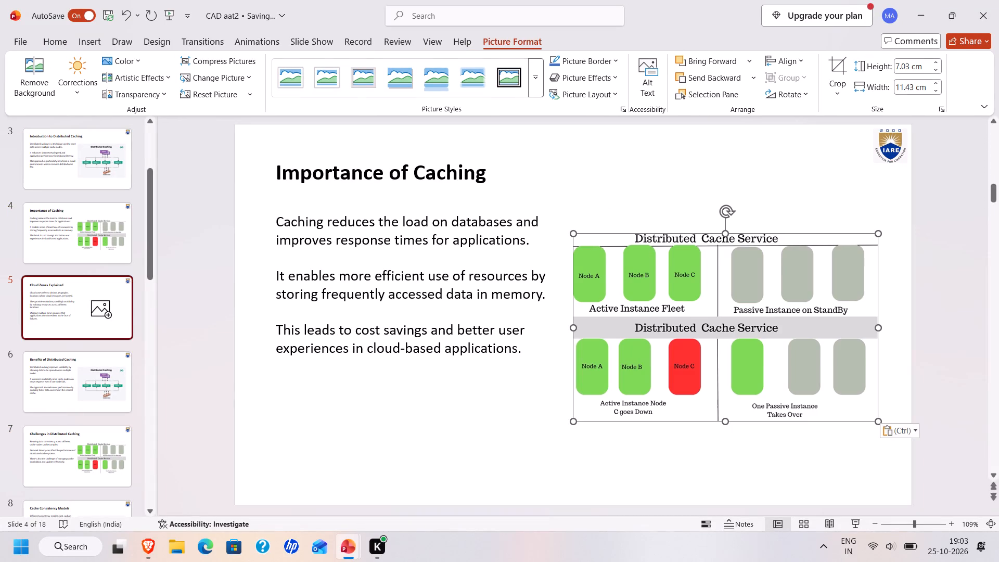
left_click(735, 352)
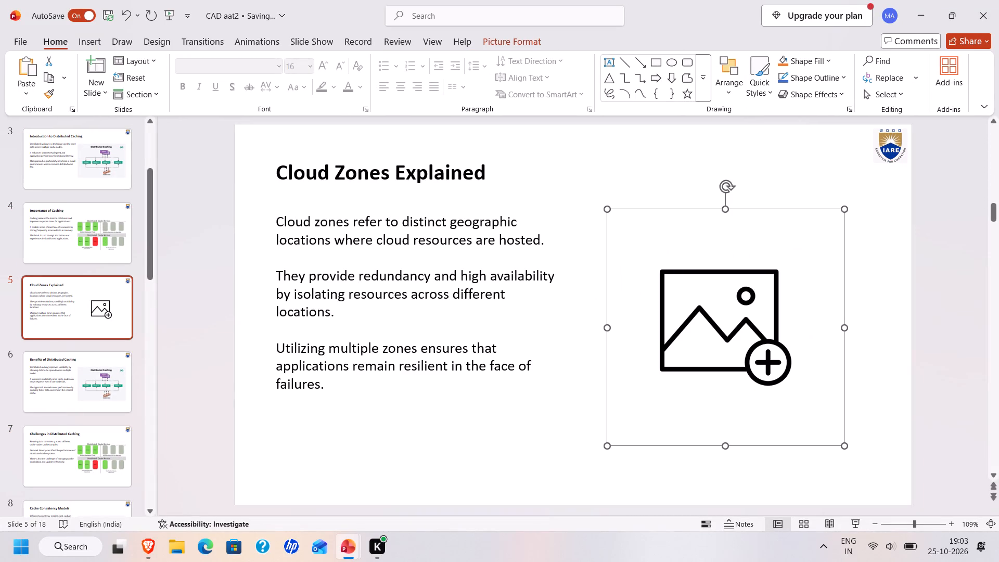
key("Down")
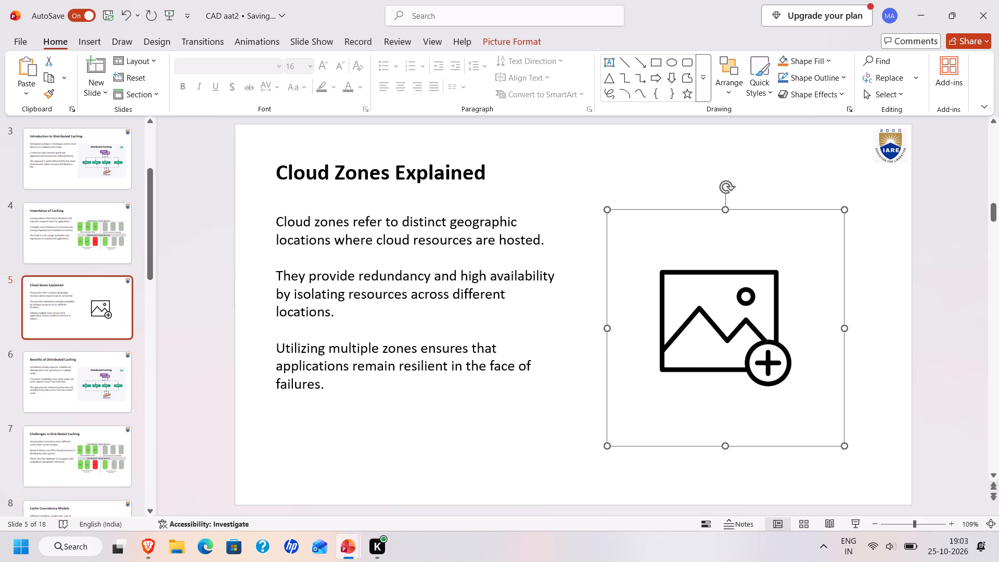
left_click(66, 372)
key("Down")
key("Down")
key("Down")
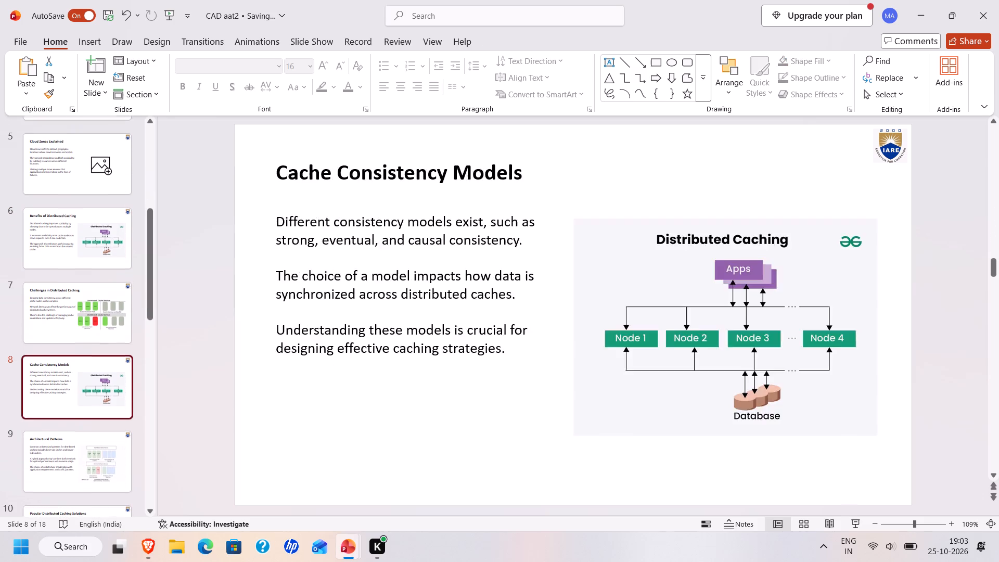
key("Down")
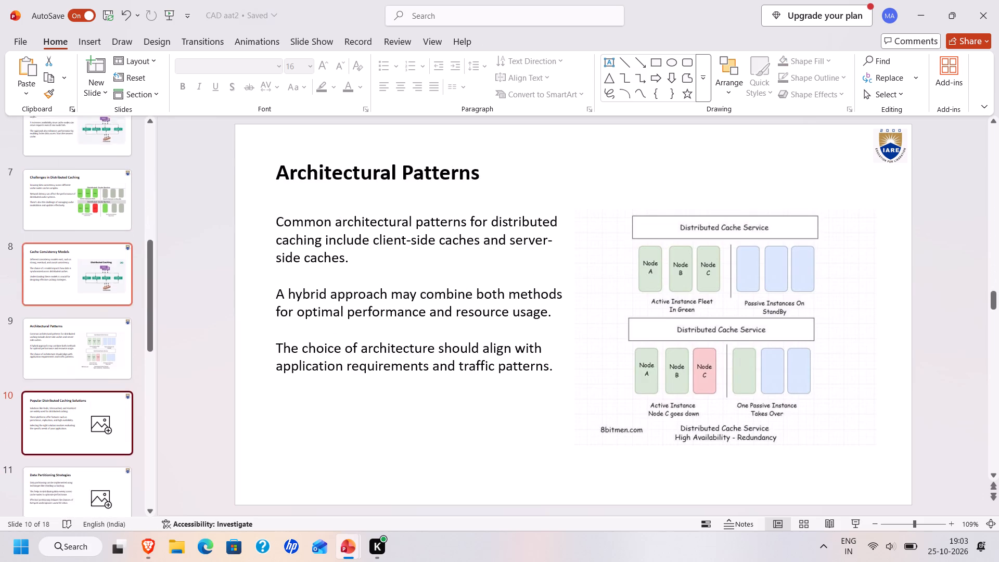
key("Down")
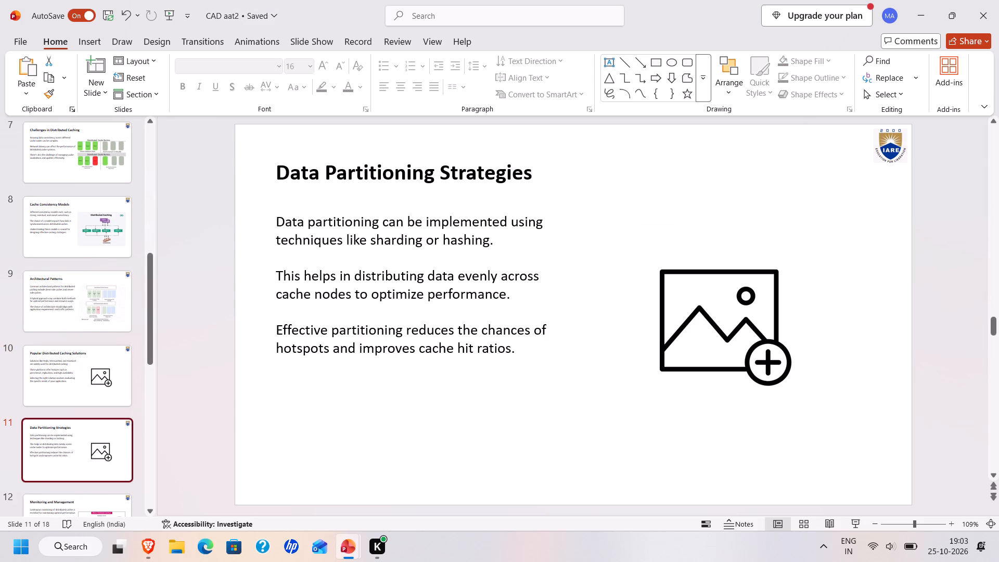
key("Down")
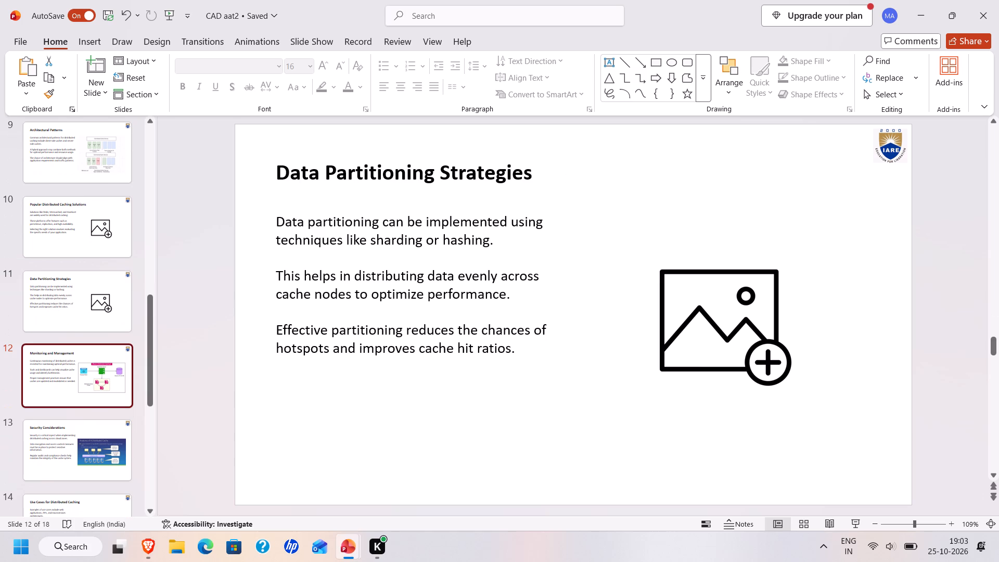
key("Up")
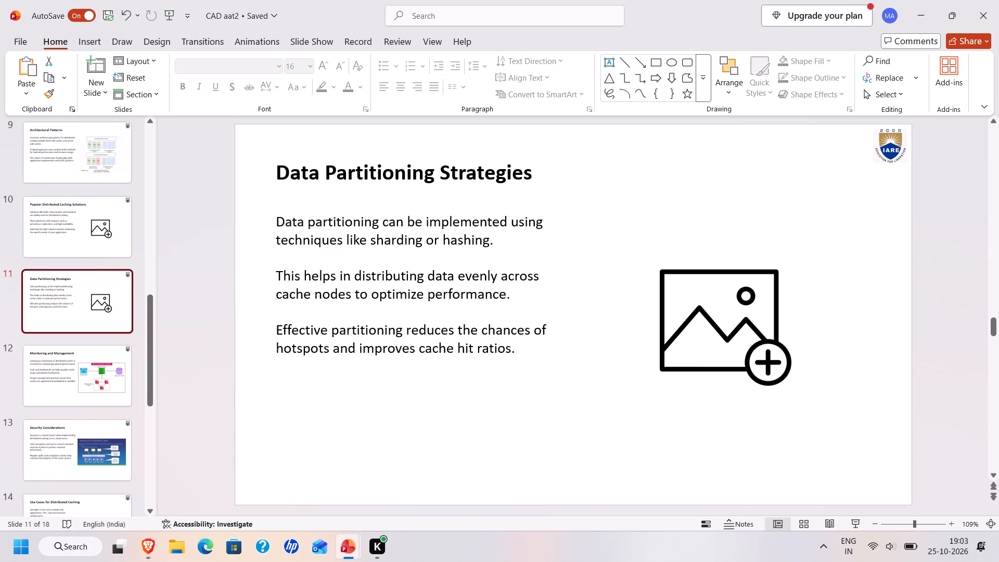
left_click(47, 147)
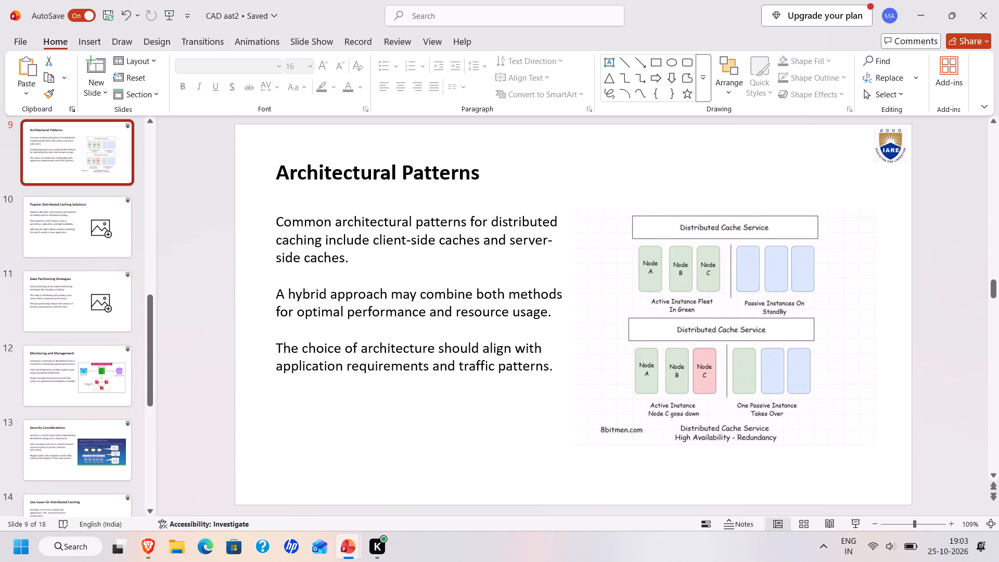
left_click(52, 379)
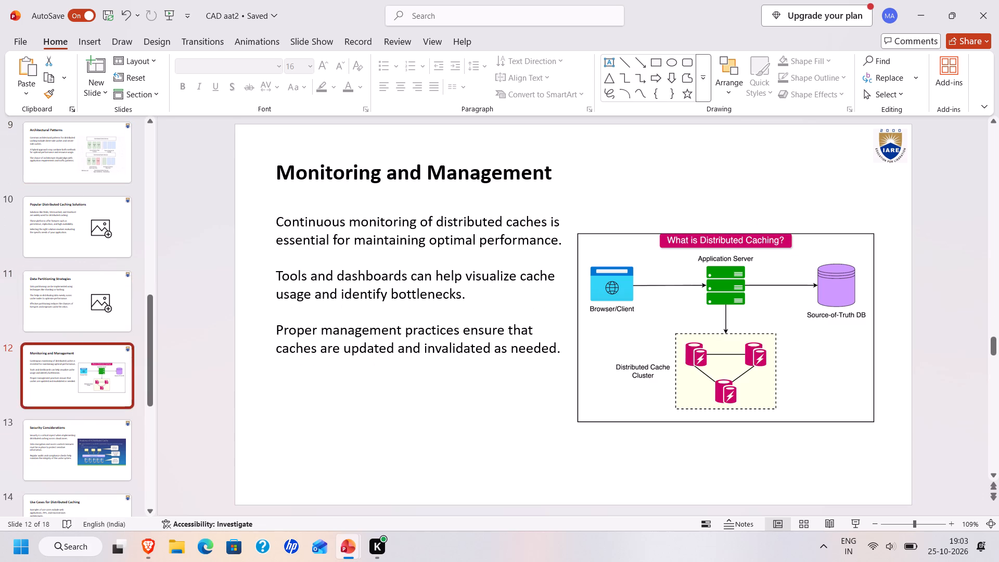
left_click(86, 465)
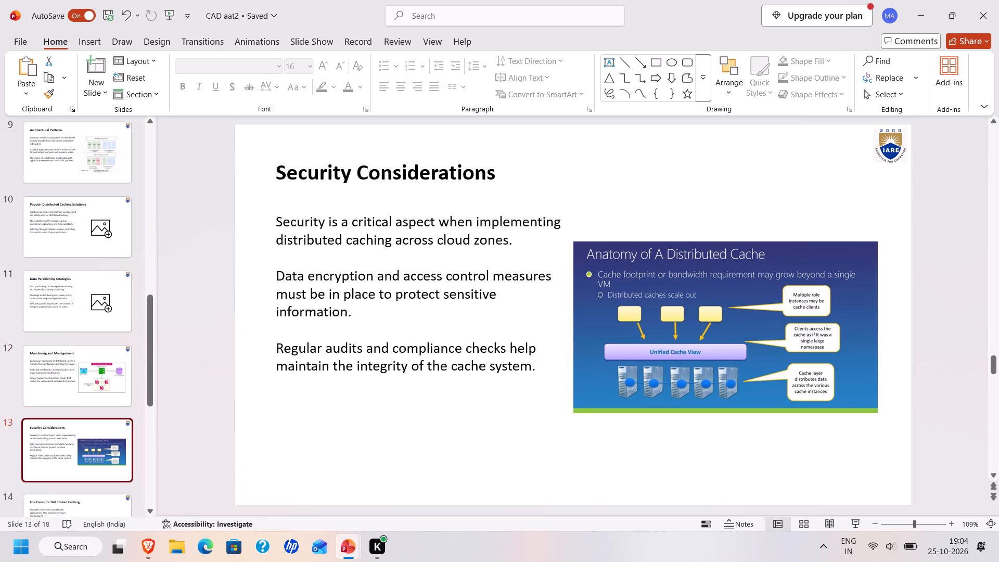
key("Down")
key("Down")
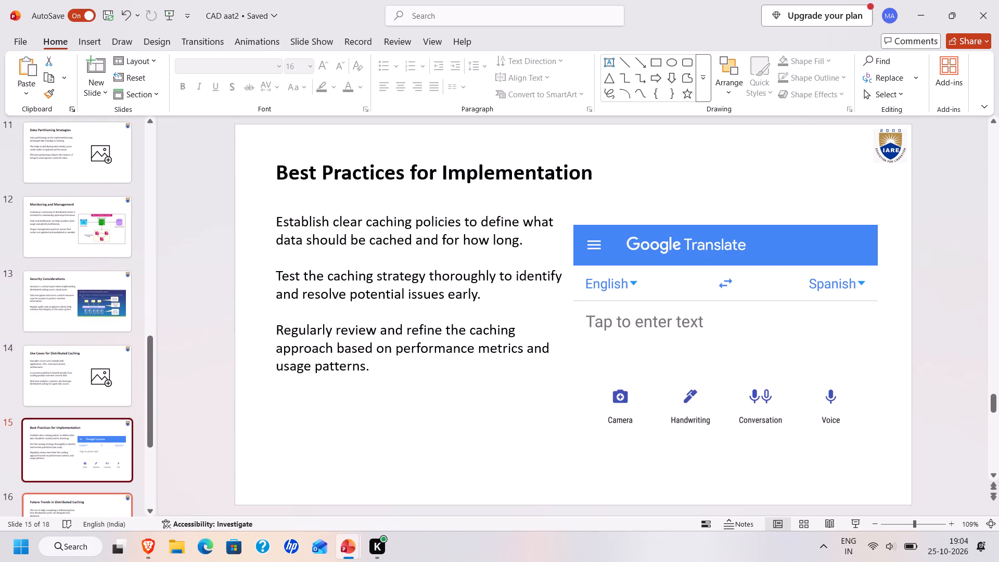
key("Down")
key("Up")
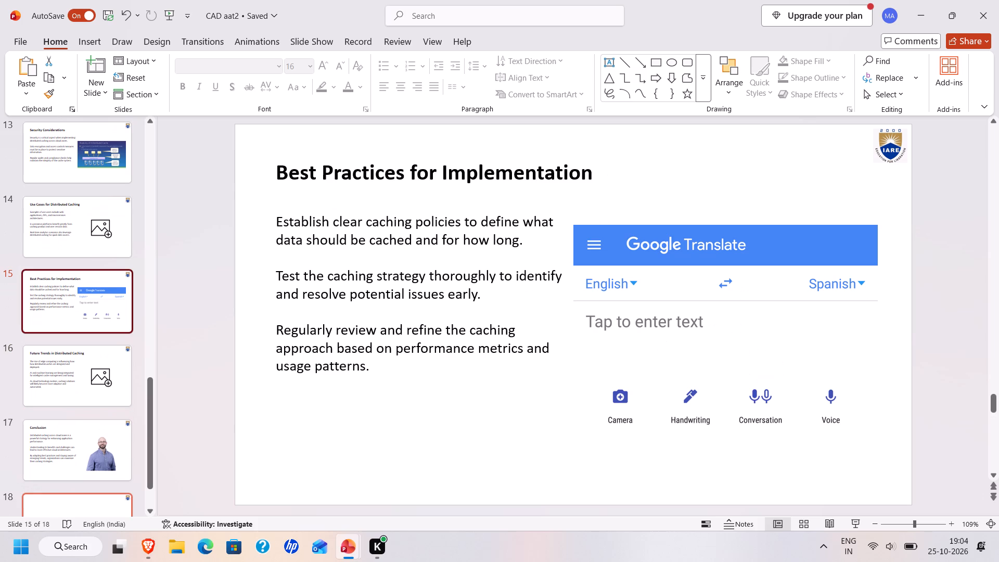
Delete the photo of the man from the Conclusion slide.
key("Down")
key("Down")
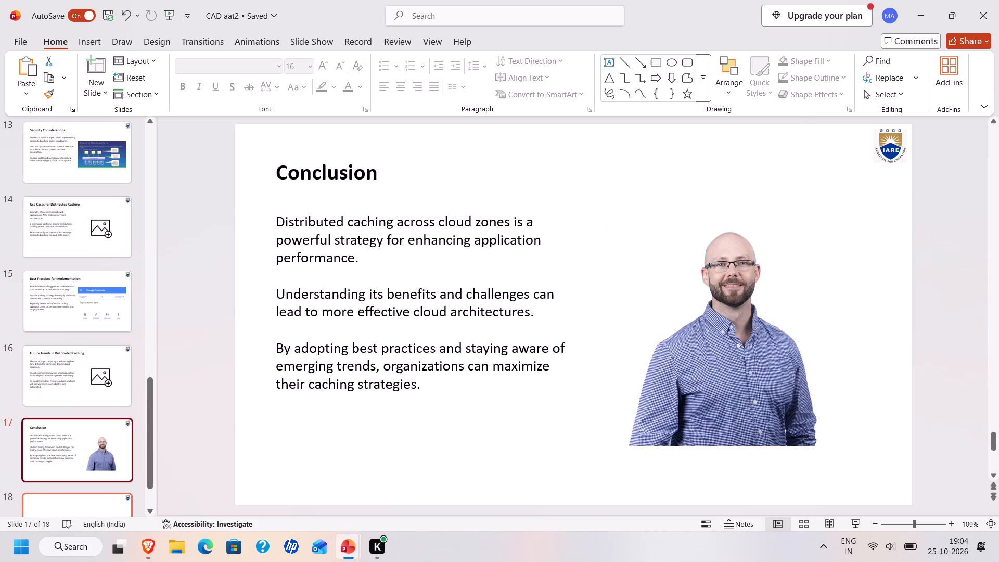
left_click(783, 364)
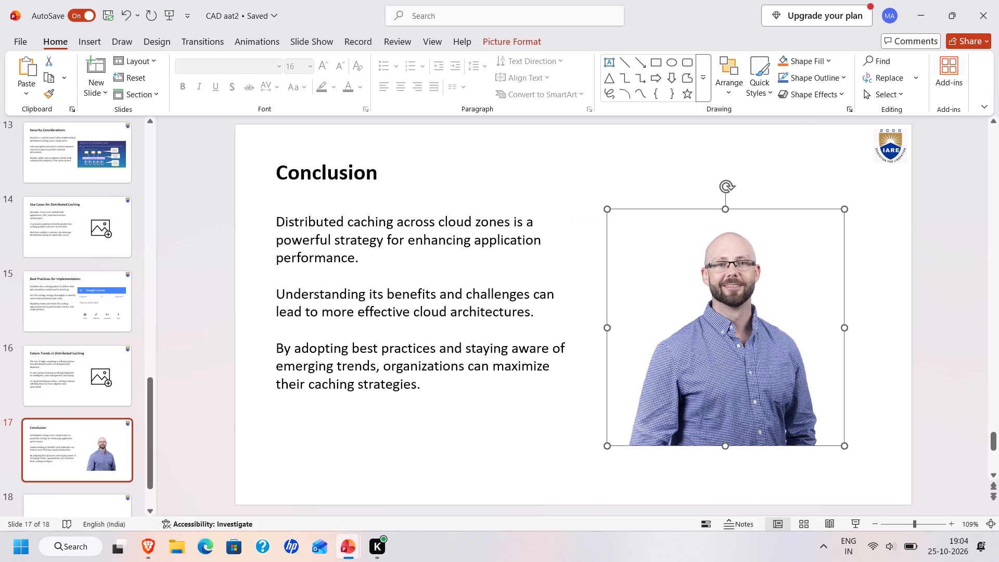
key("Delete")
Delete the placeholder picture from the Future Trends in Distributed Caching slide.
left_click(40, 374)
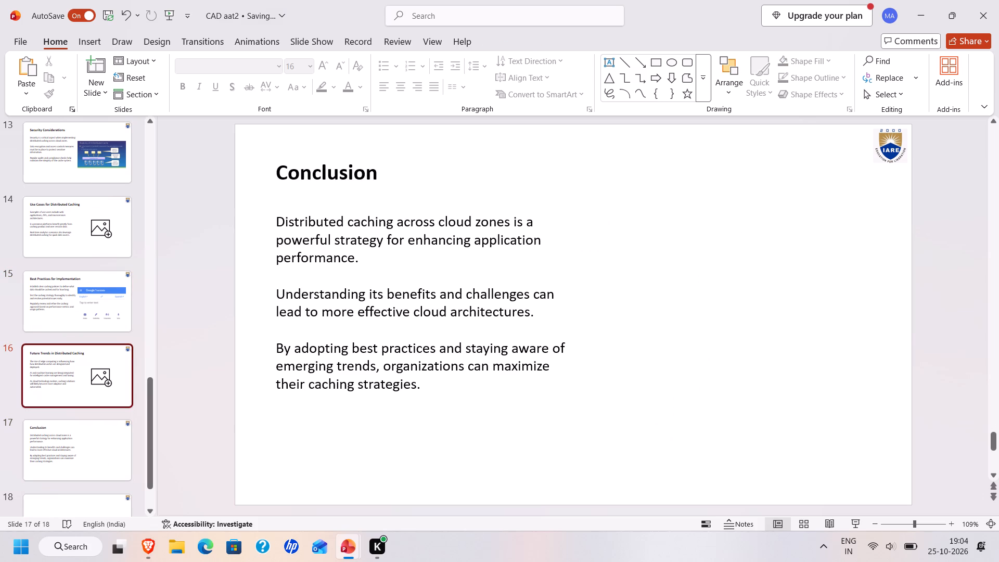
left_click(710, 359)
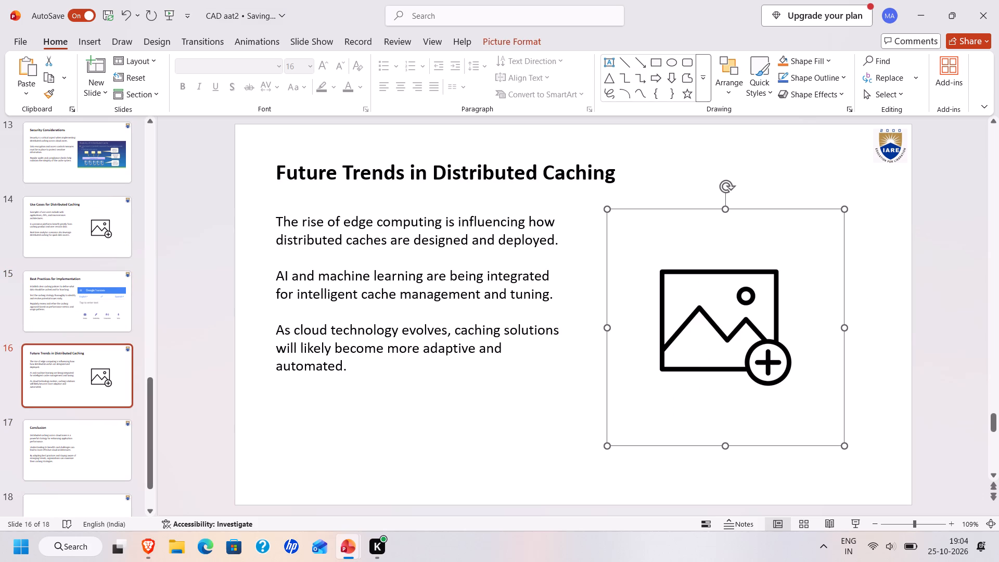
key("Delete")
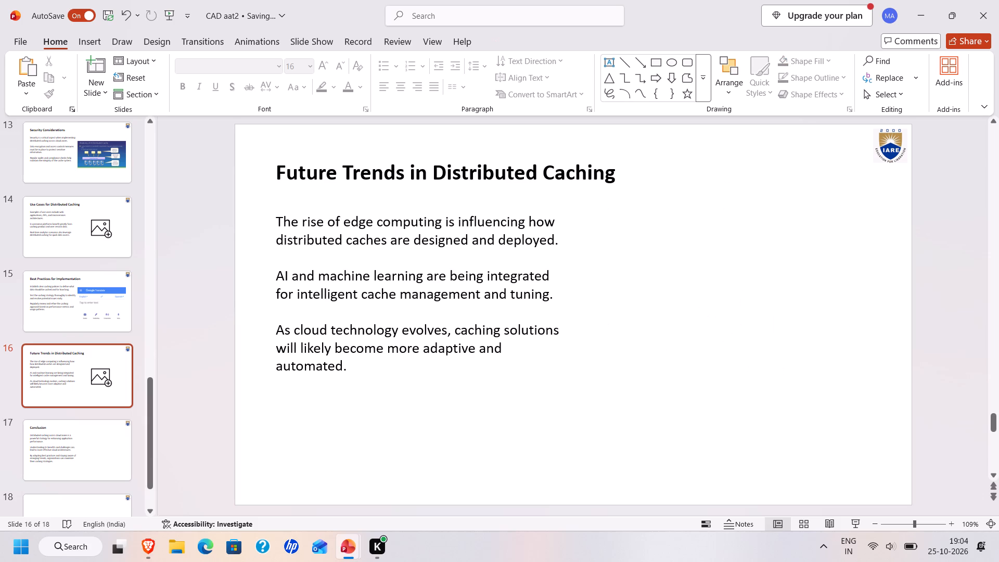
Replace the placeholder picture on the Use Cases for Distributed Caching slide with the Anatomy of A Distributed Cache picture from the Security Considerations slide.
left_click(92, 314)
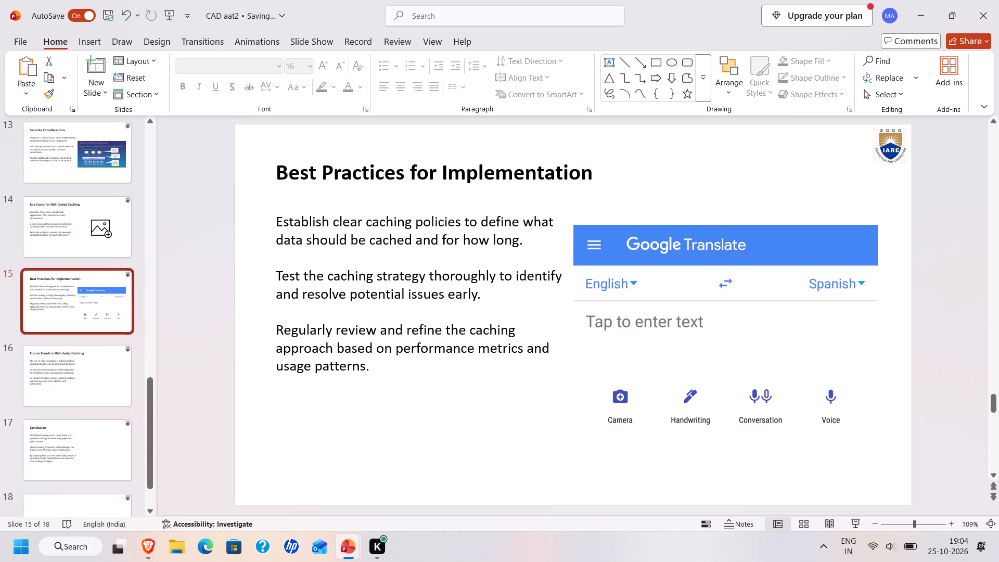
left_click(108, 243)
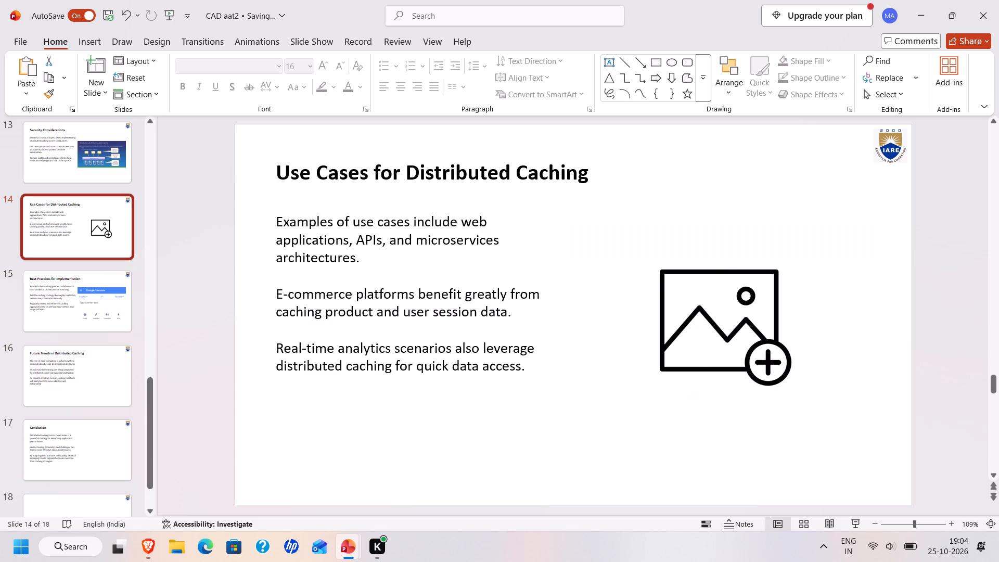
left_click(724, 394)
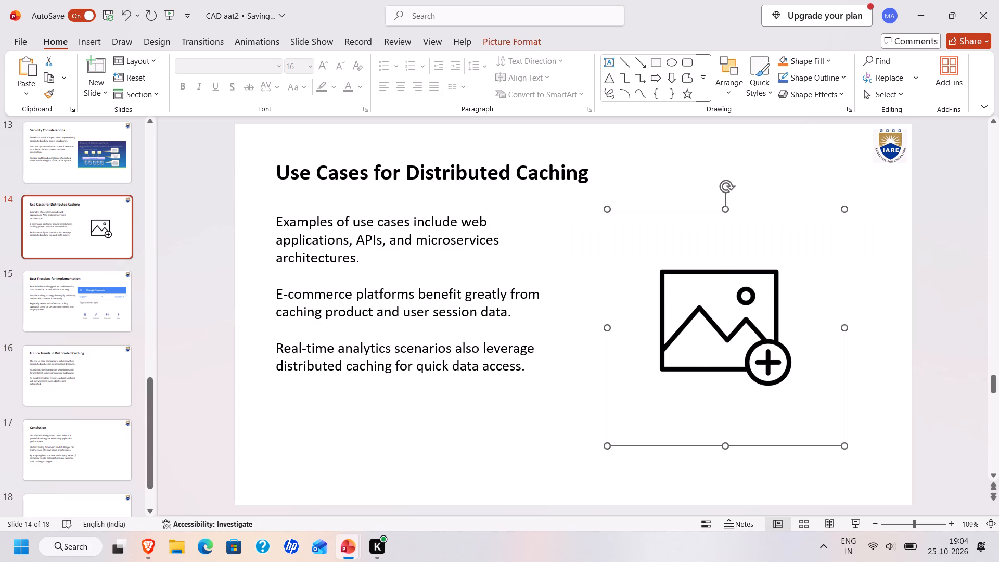
left_click(101, 147)
left_click(710, 350)
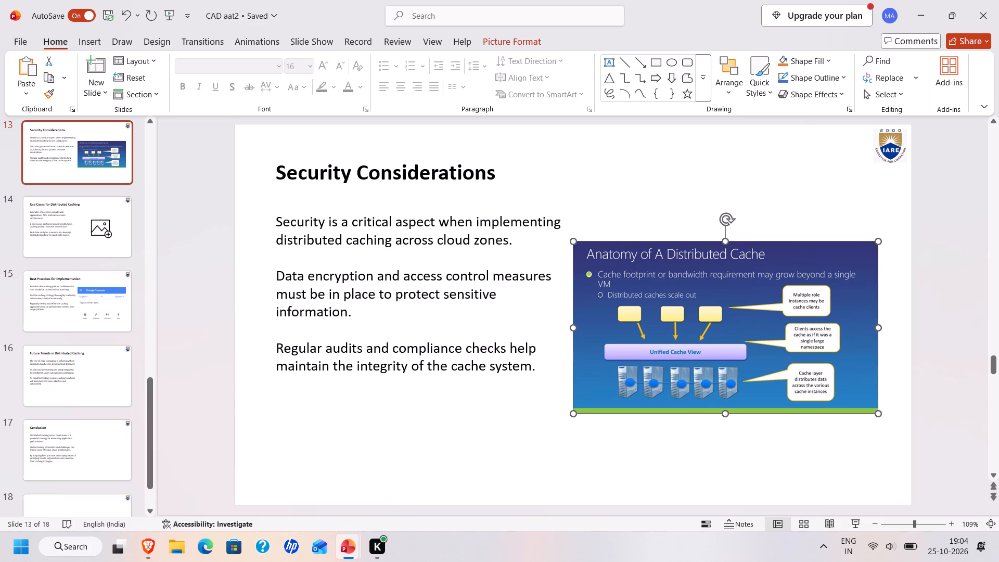
key("ctrl+c")
left_click(60, 233)
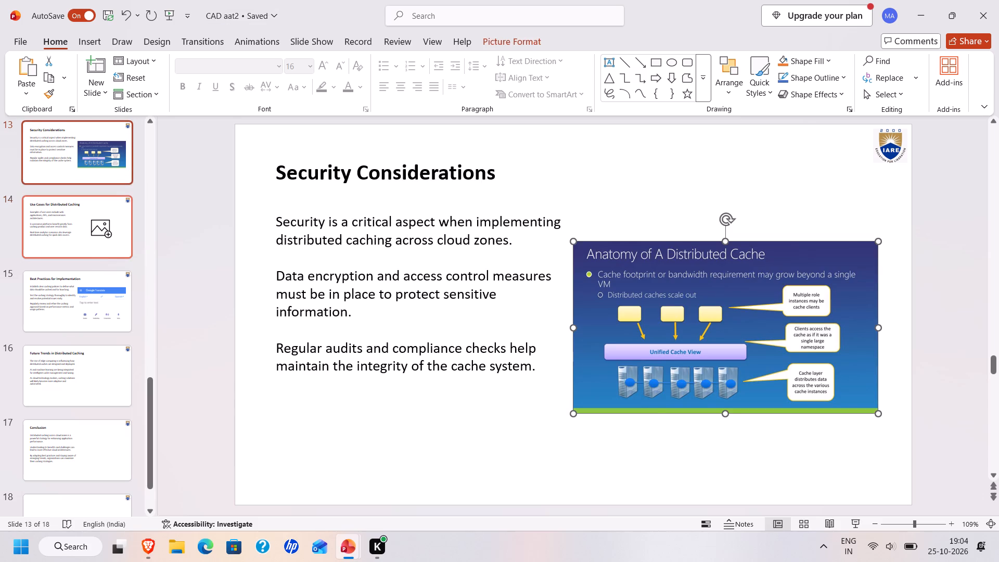
left_click(719, 334)
key("ctrl+v")
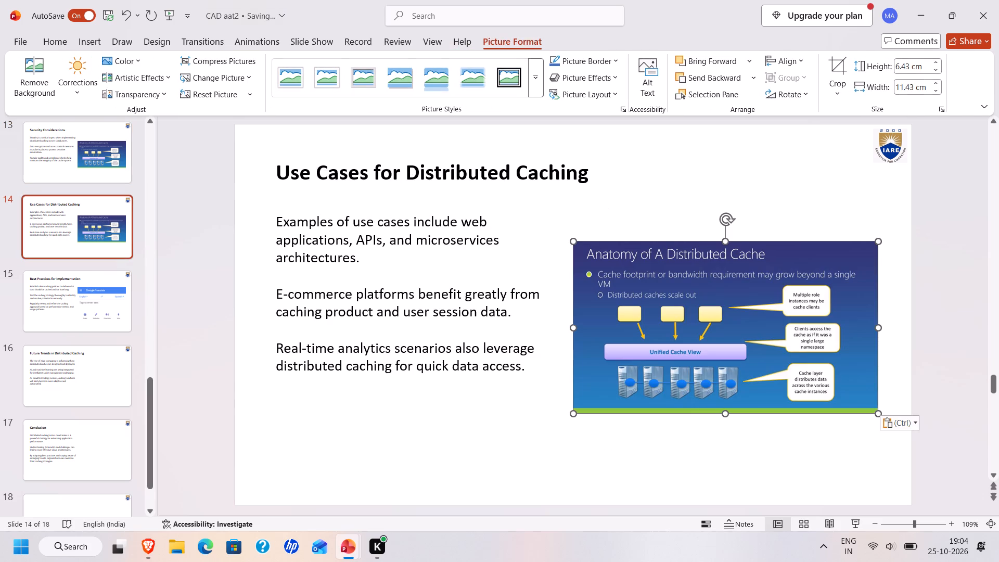
Delete the placeholder picture from the Data Partitioning Strategies slide.
left_click(90, 312)
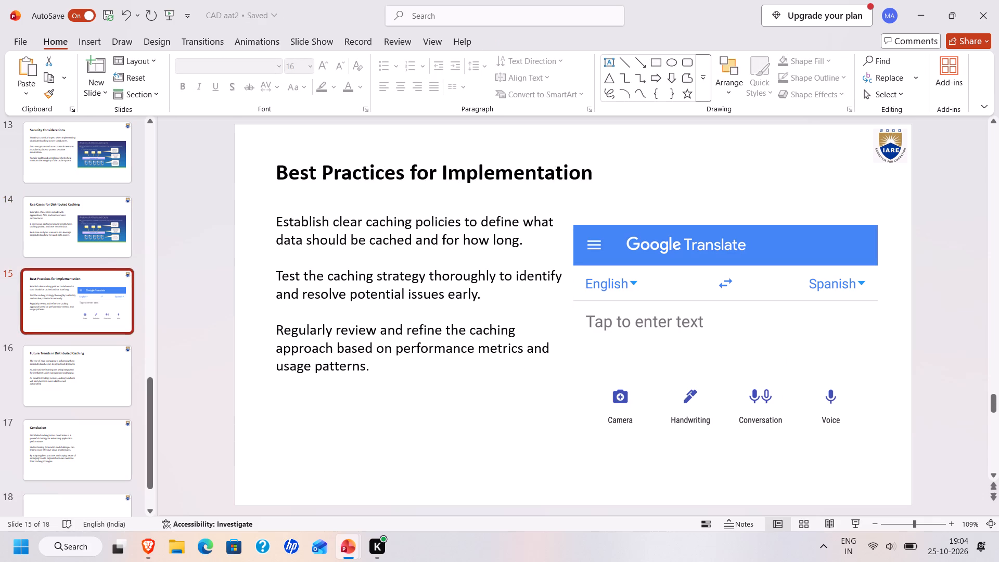
key("Down")
key("Up")
key("Up")
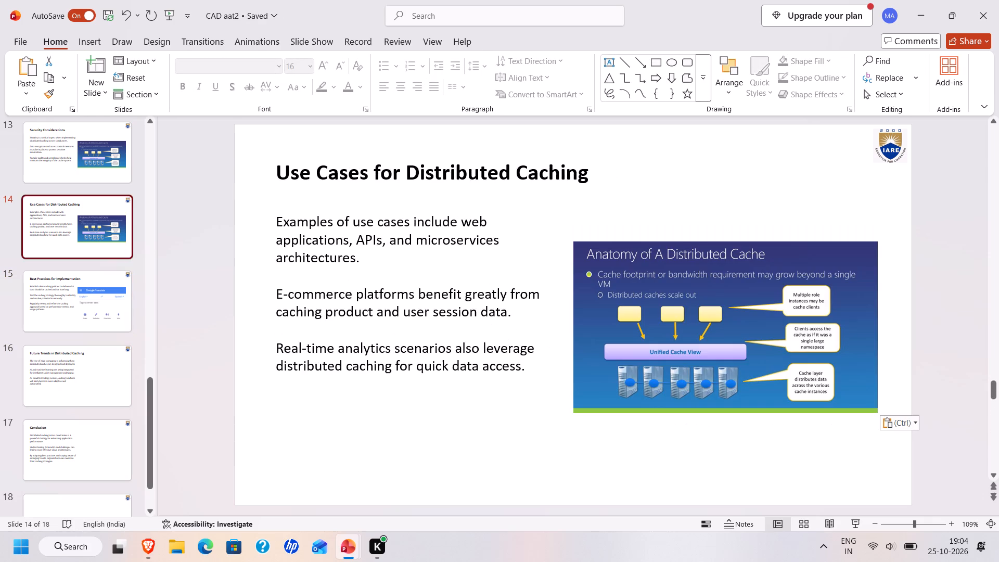
key("Up")
key("Up")
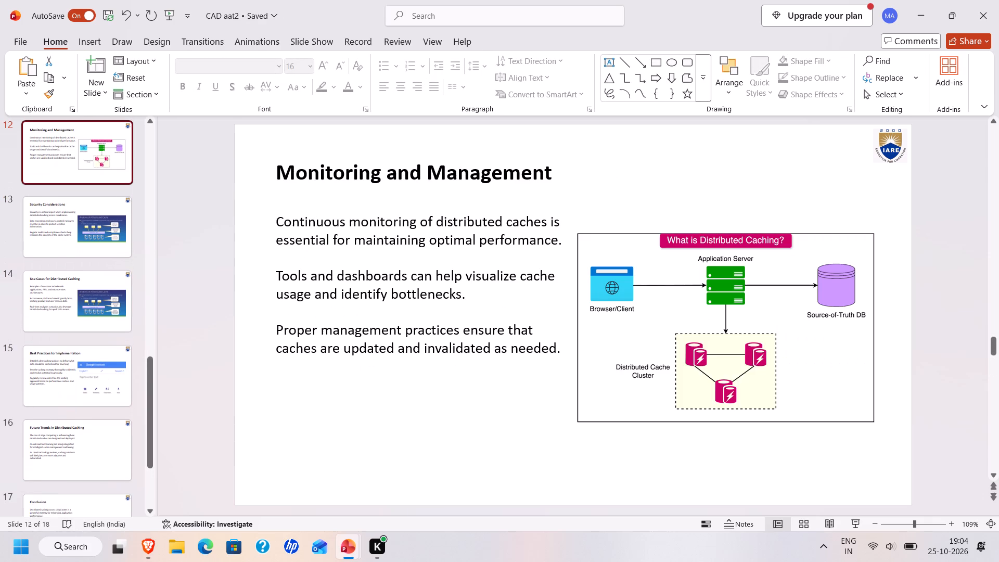
key("Up")
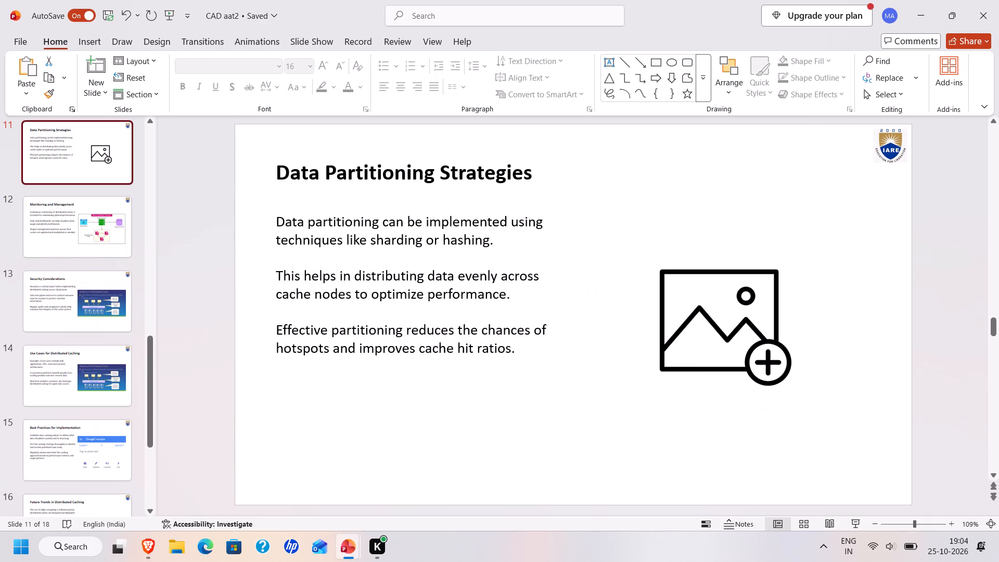
left_click(693, 327)
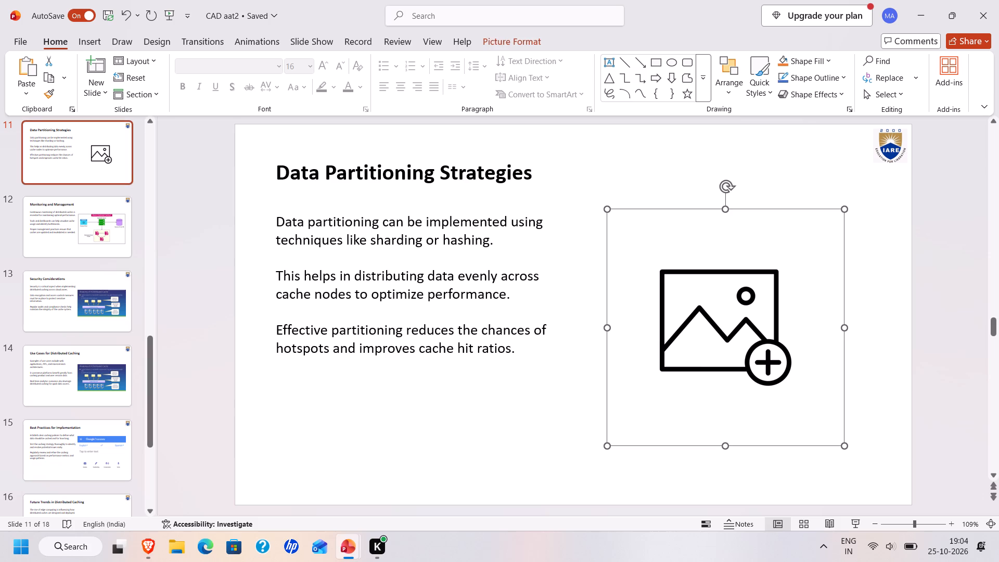
key("Delete")
Replace the placeholder picture on the Popular Distributed Caching Solutions slide with the Distributed Cache Service picture from the Challenges in Distributed Caching slide.
key("Up")
key("Up")
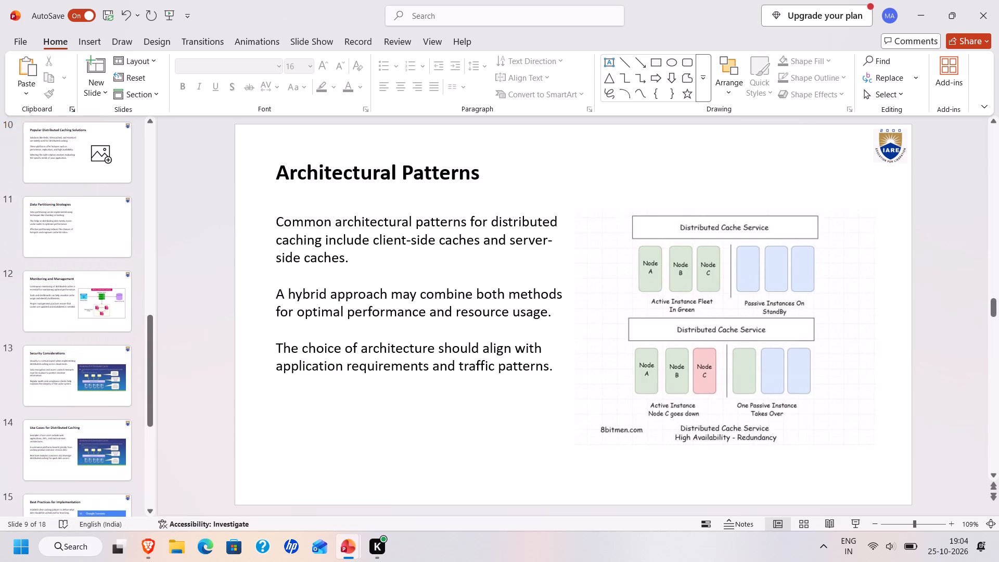
key("Up")
key("Down")
key("Down")
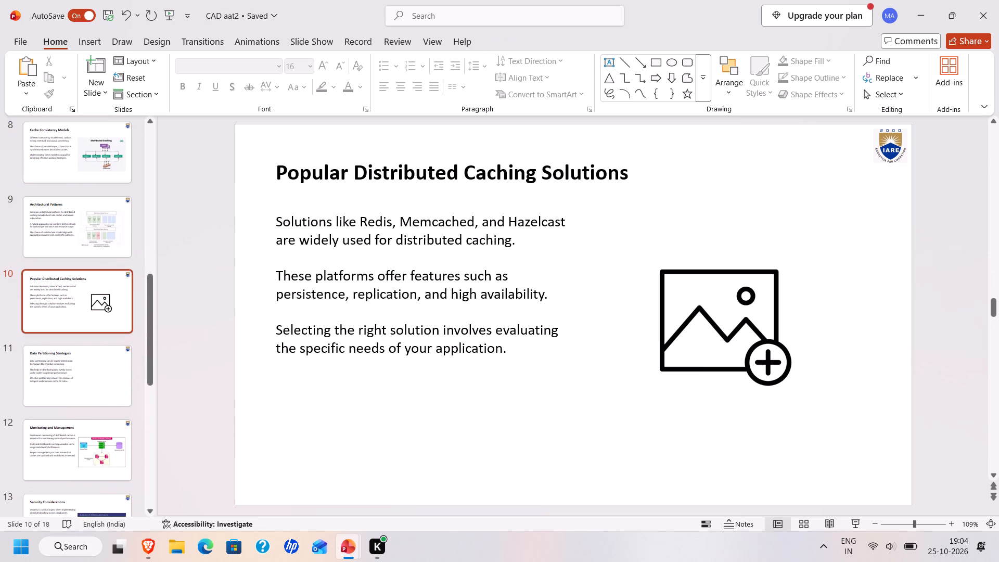
left_click(518, 248)
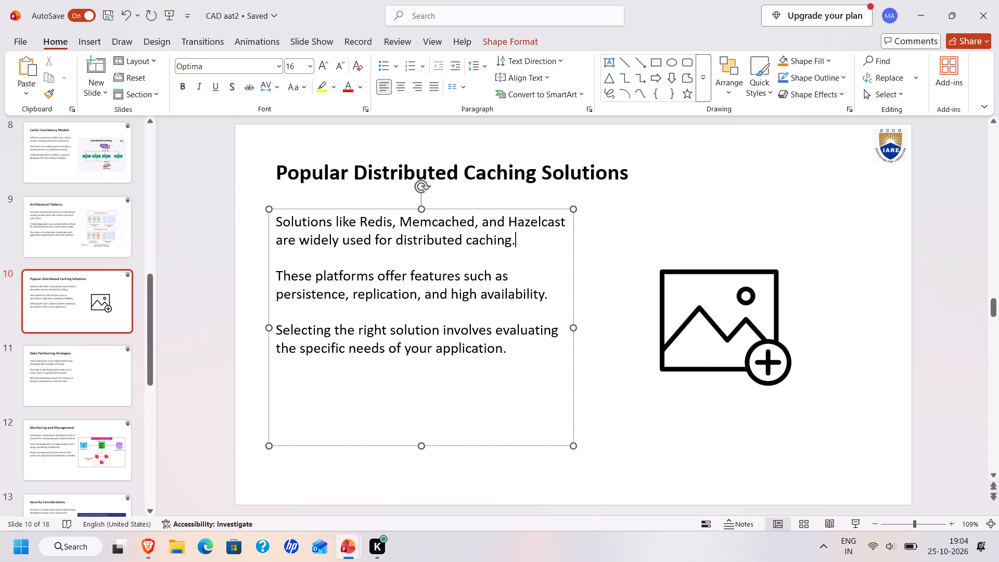
left_click(693, 384)
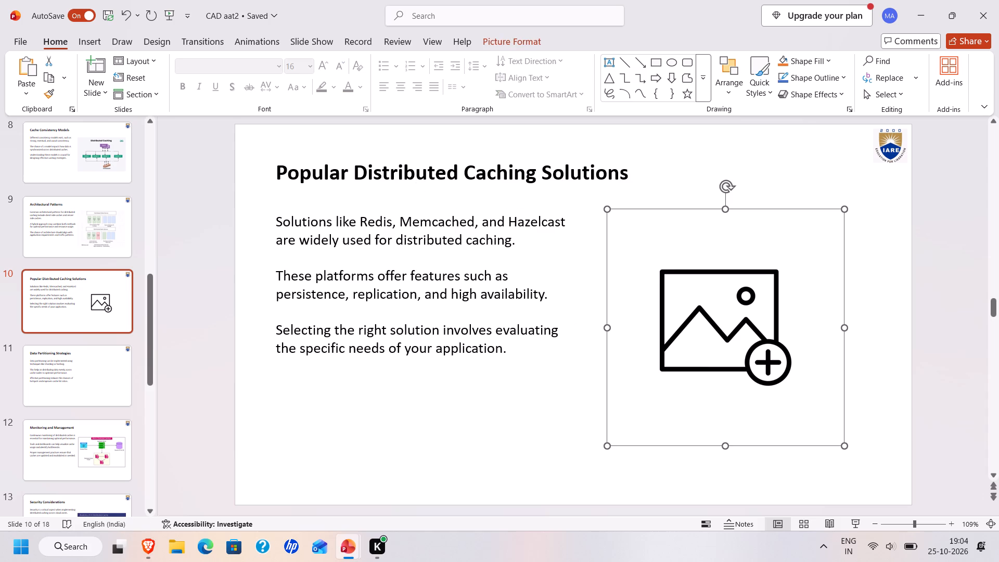
scroll(52, 247, "up", 7)
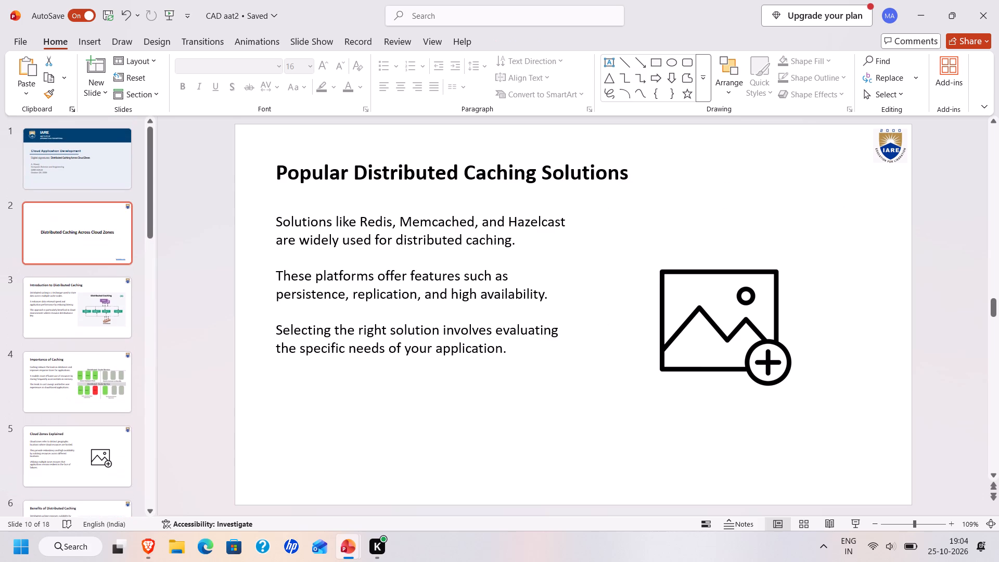
scroll(52, 247, "up", 3)
scroll(52, 247, "down", 2)
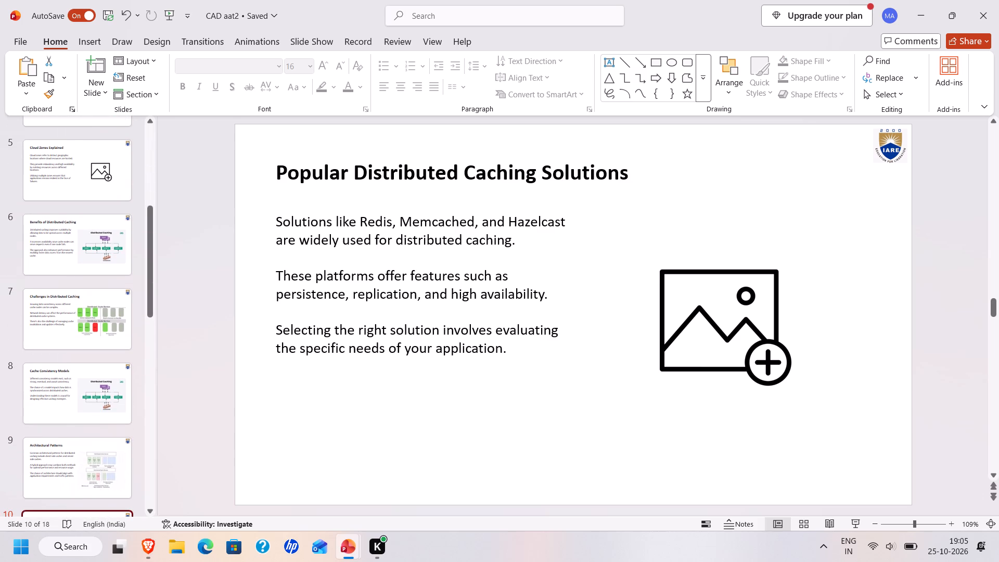
left_click(65, 299)
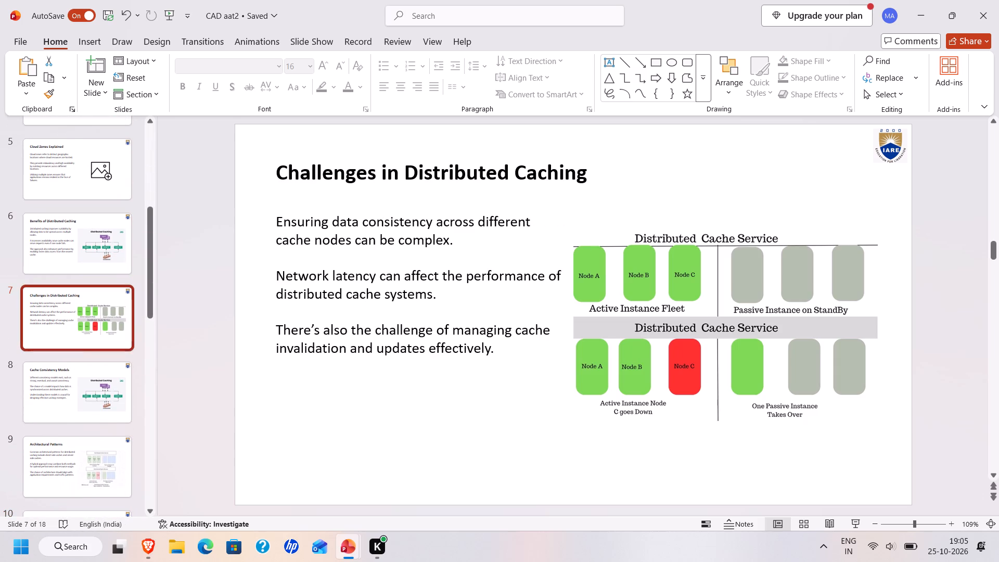
left_click(674, 314)
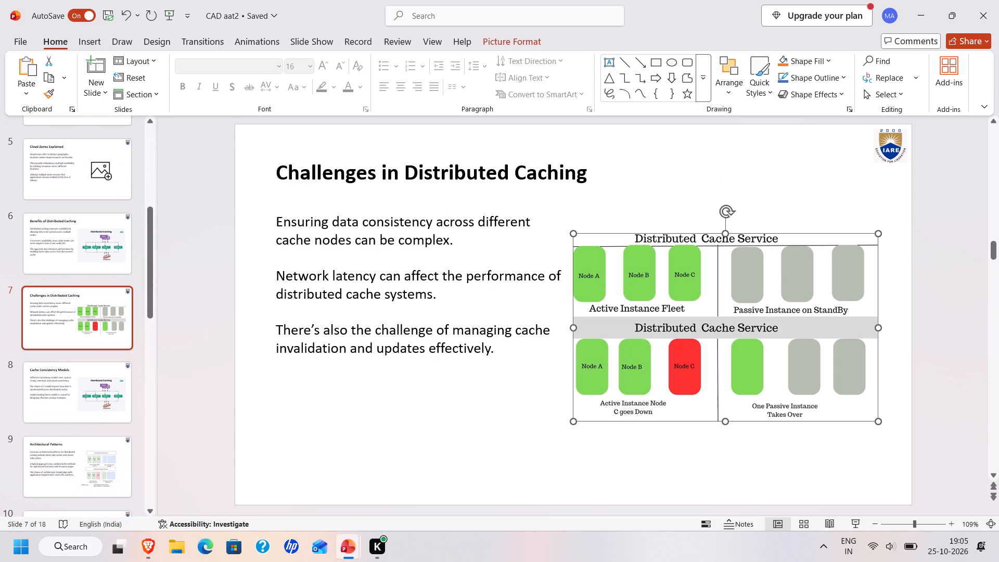
key("ctrl+c")
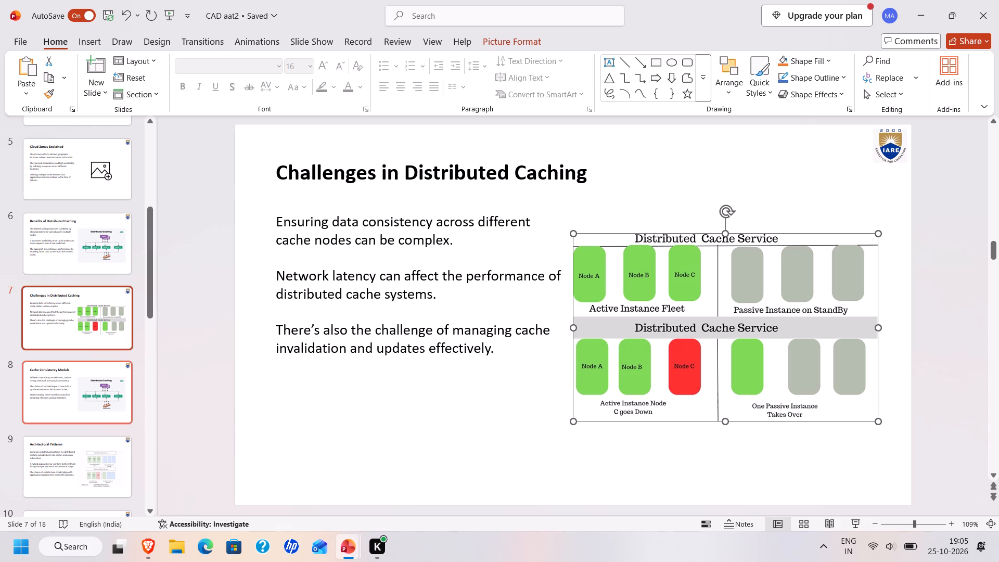
scroll(110, 406, "down", 1)
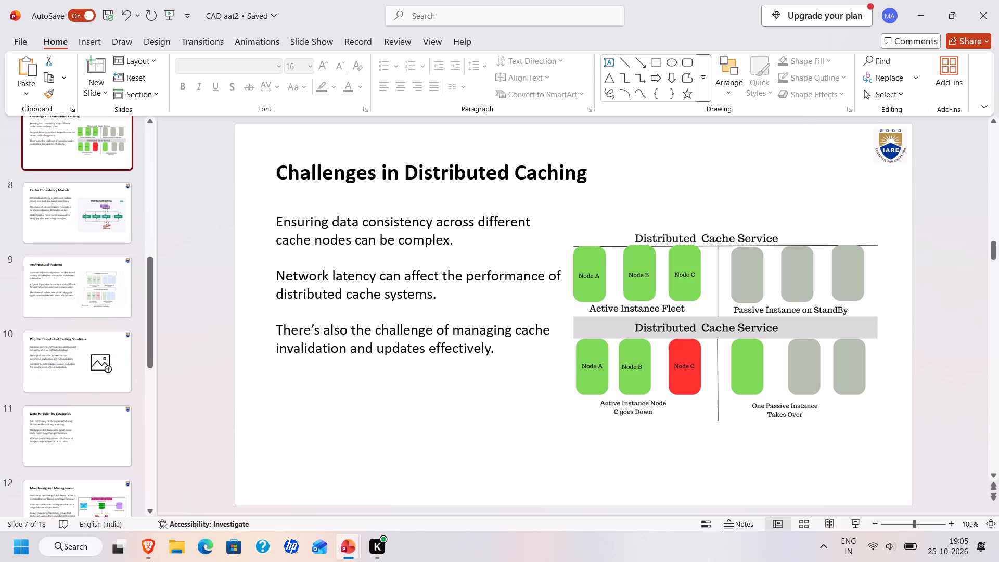
left_click(95, 368)
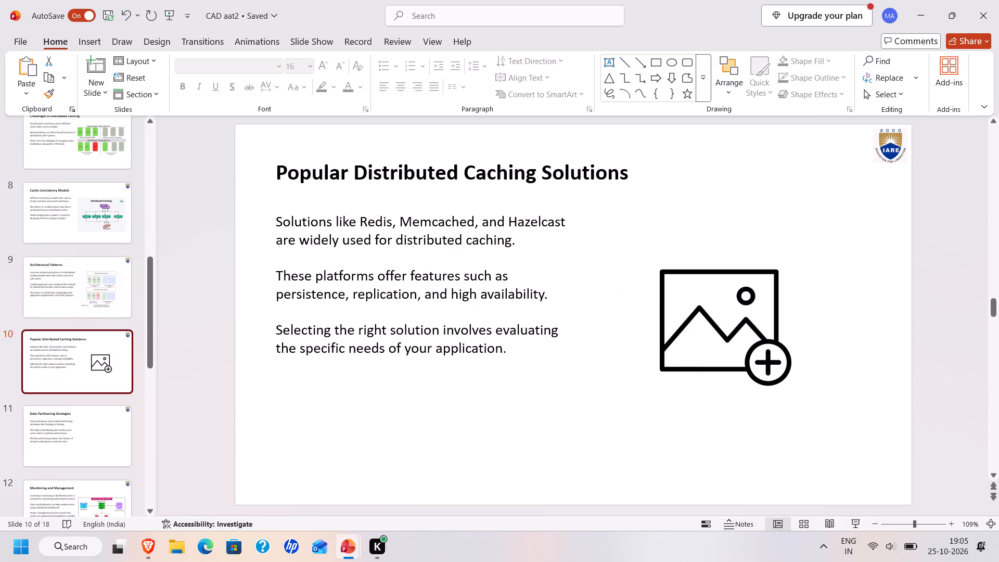
left_click(777, 344)
key("ctrl+v")
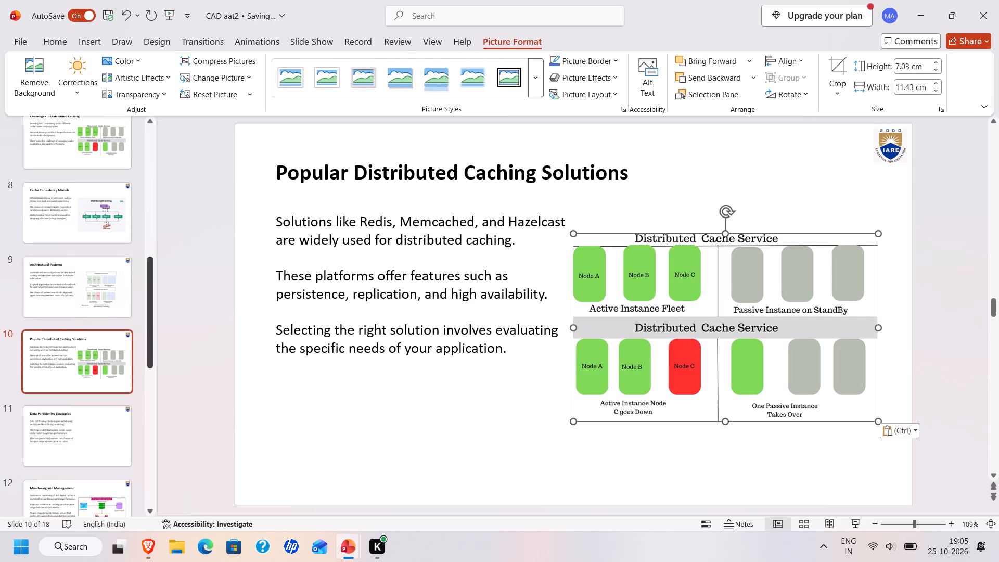
Delete the placeholder picture from the Cloud Zones Explained slide.
scroll(96, 327, "up", 7)
left_click(105, 446)
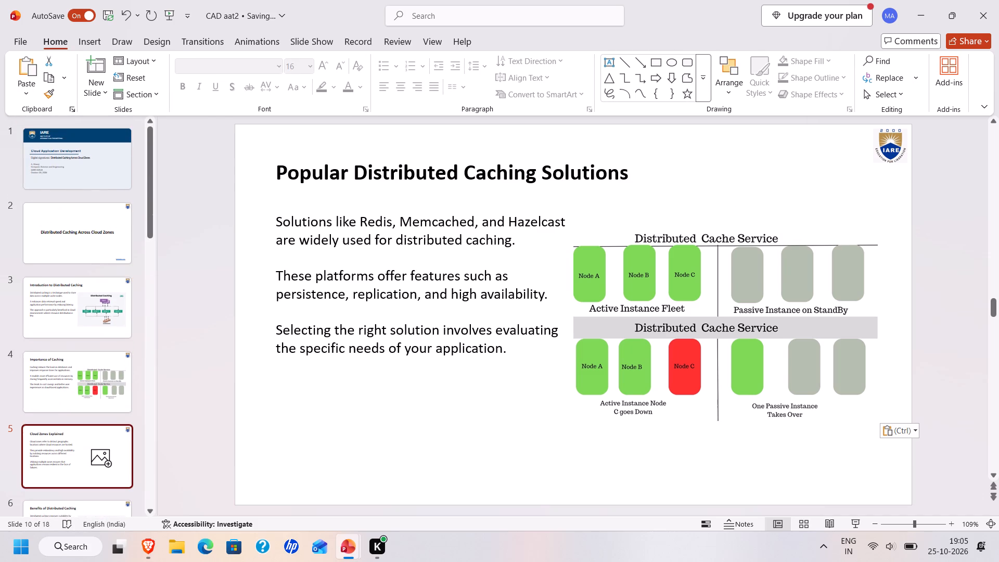
left_click(738, 371)
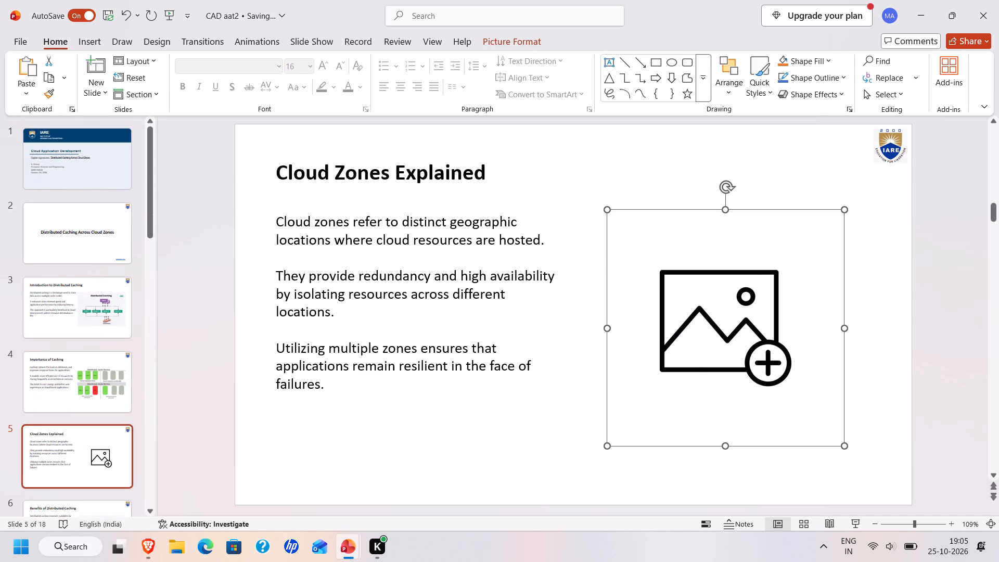
key("Delete")
left_click(453, 224)
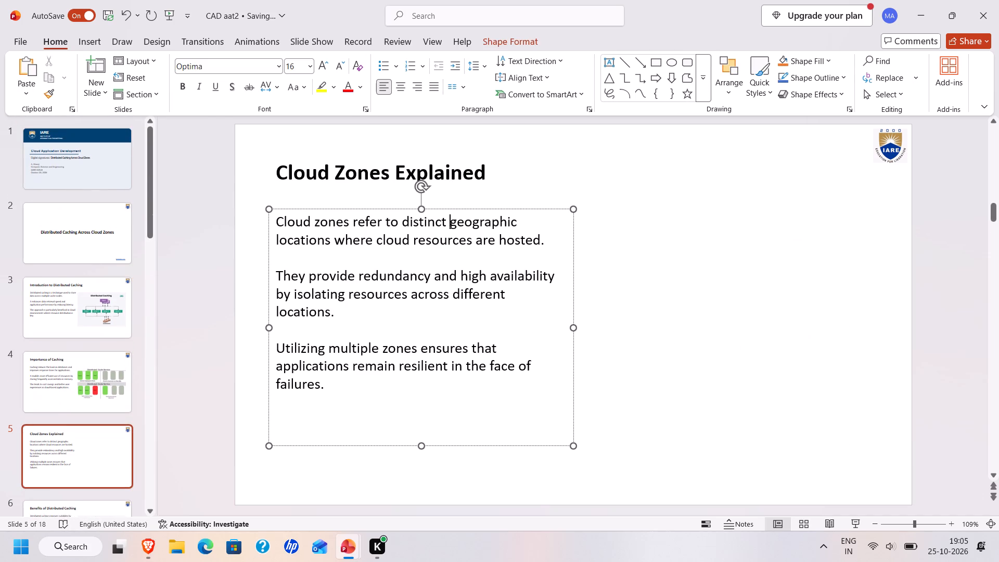
left_click(804, 185)
Review all slides of the presentation from the thank-you slide back to the title slide, checking their pictures and layout.
scroll(5, 349, "down", 11)
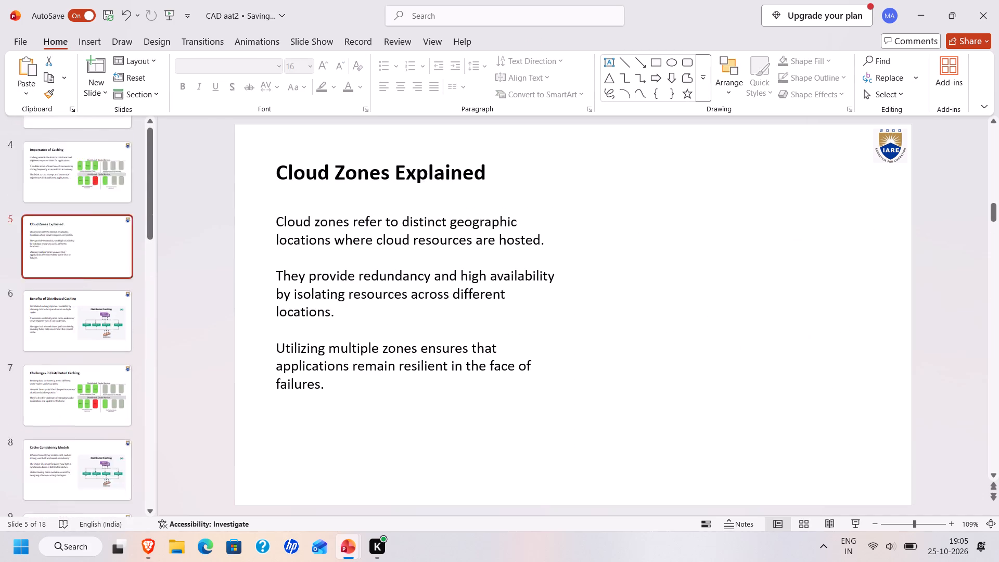
scroll(5, 349, "down", 5)
scroll(5, 349, "down", 18)
left_click(54, 493)
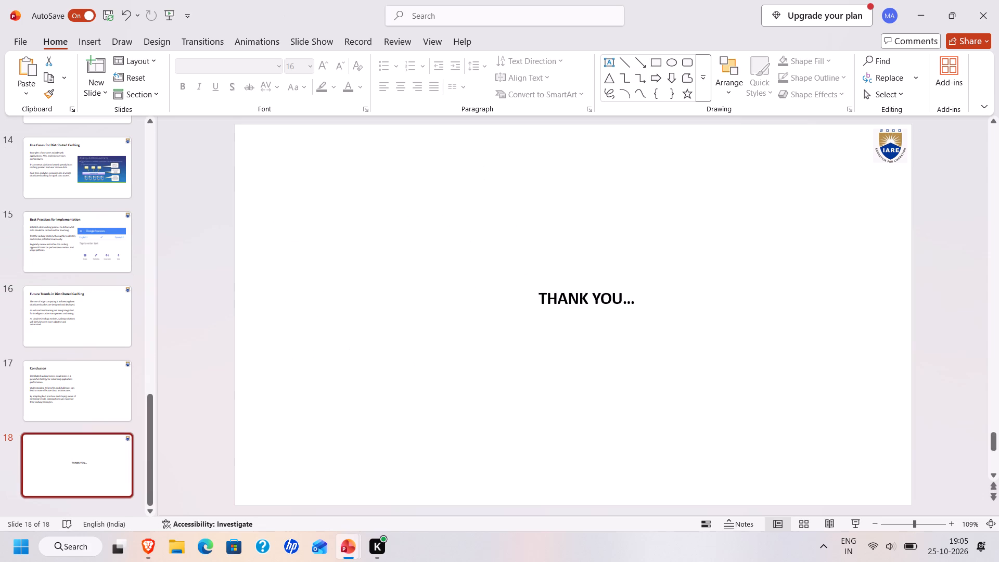
key("Up")
key("Up")
key("Up")
key("Up")
key("Up")
key("Up")
key("Up")
key("Up")
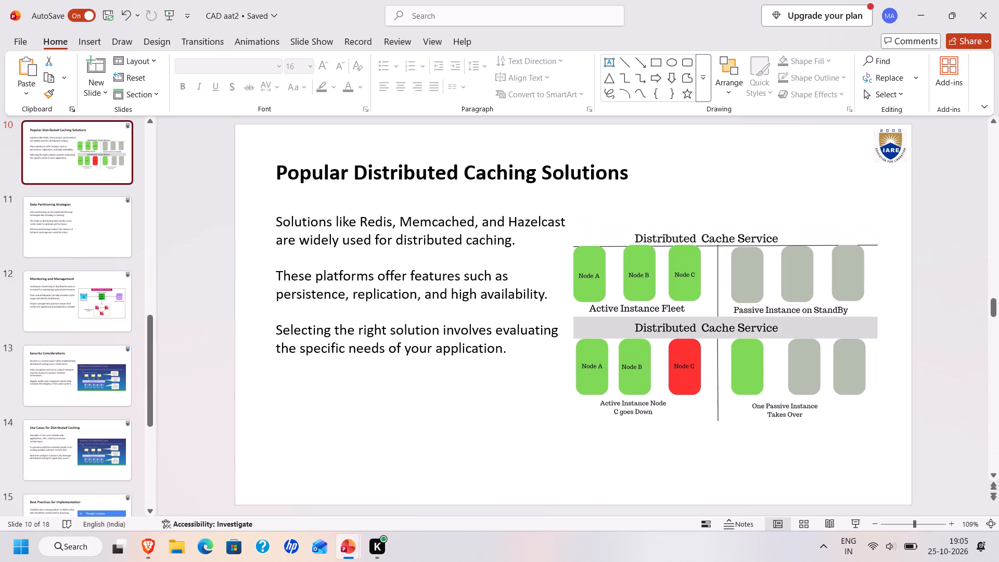
key("Up")
key("Up")
key("Up")
key("Up")
key("Up")
key("Up")
key("Up")
key("Up")
key("Up")
key("Up")
key("Up")
key("Up")
key("Up")
key("Up")
key("Up")
key("Up")
key("Up")
key("Up")
key("Up")
key("Up")
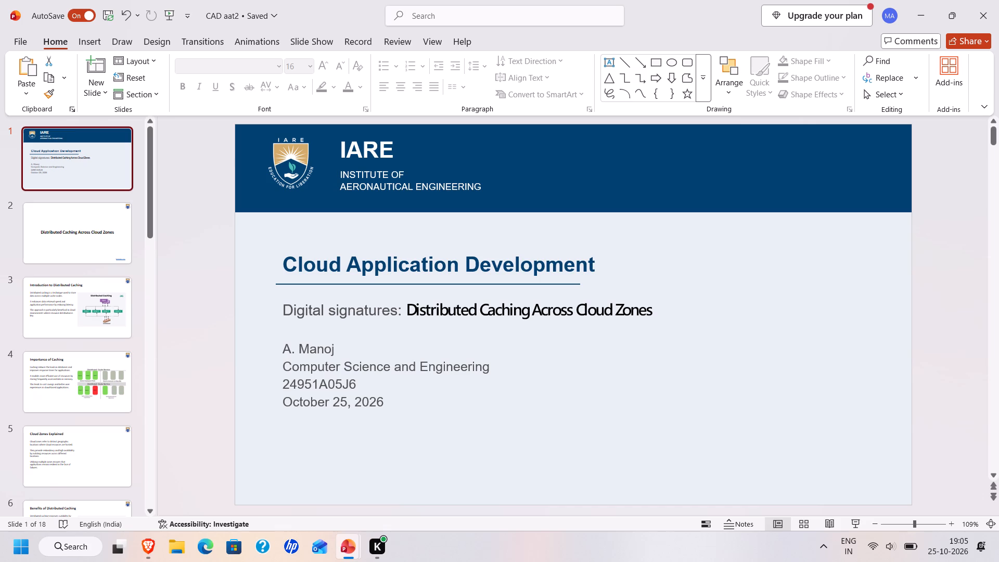
Save and close the CAD aat2 presentation.
key("ctrl+s")
left_click(987, 8)
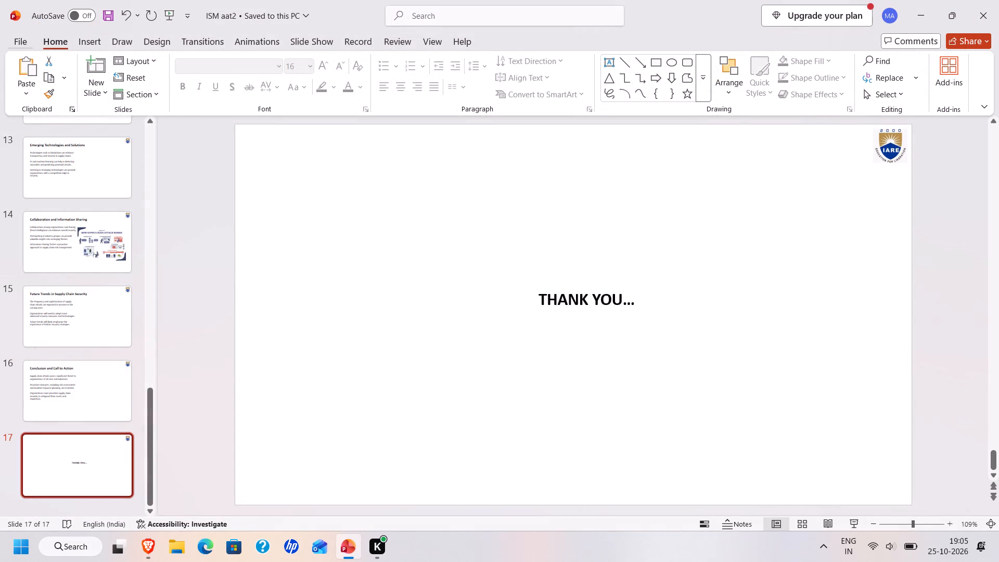
Copy the IARE title slide of the ISM aat2 presentation.
scroll(25, 222, "up", 20)
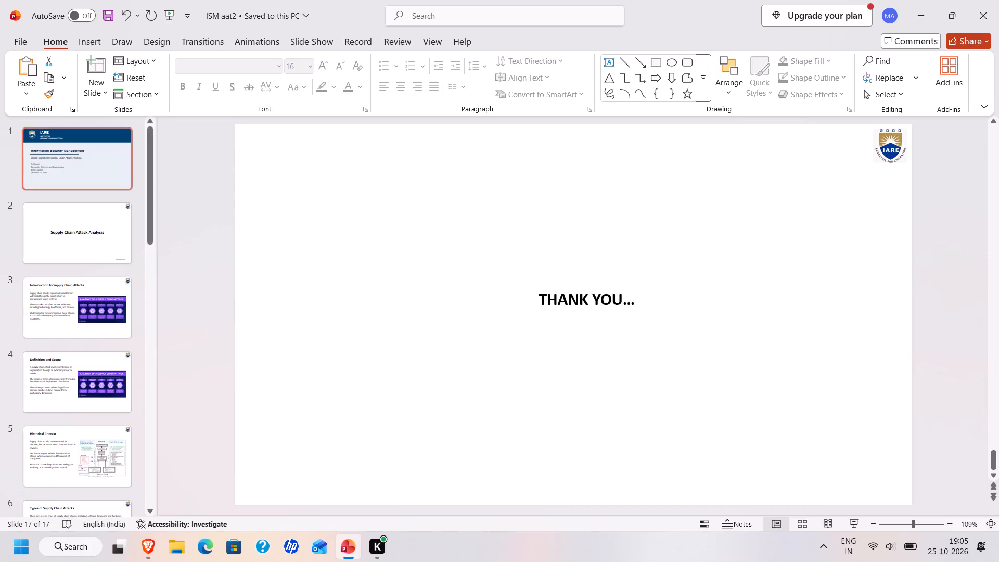
left_click(95, 146)
key("ctrl+c")
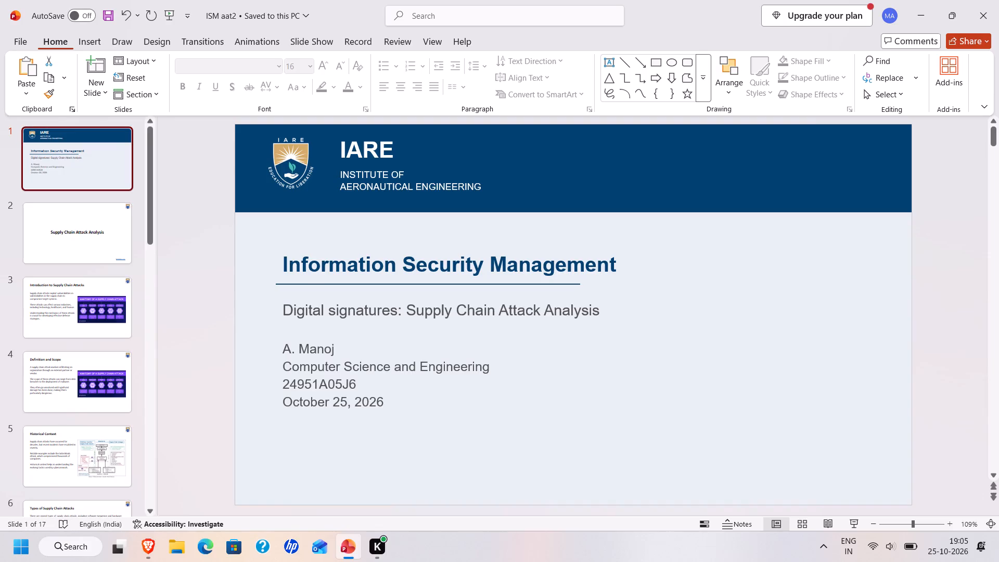
Open the AI aat2 presentation from the random folder in OneDrive Documents.
left_click(20, 44)
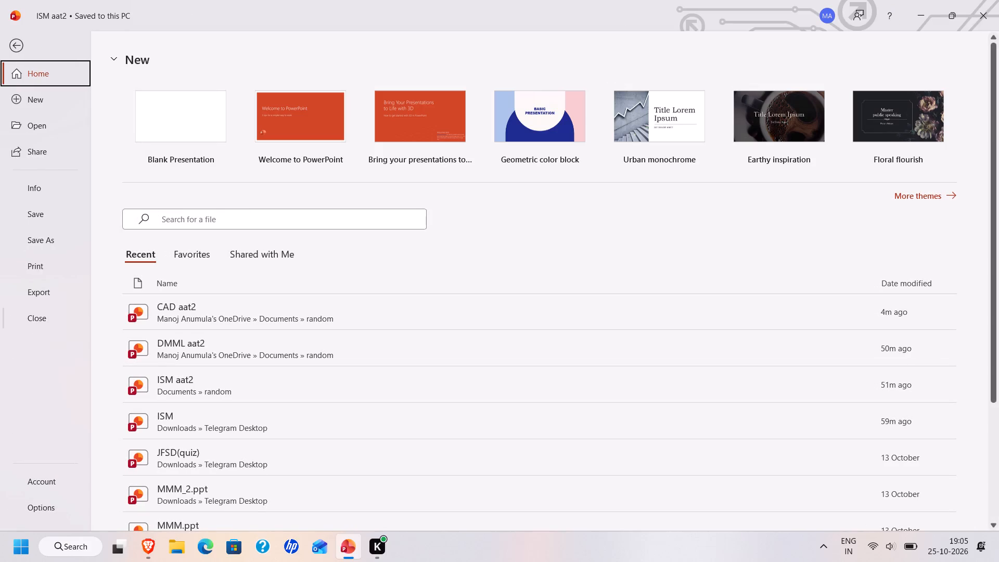
left_click(35, 123)
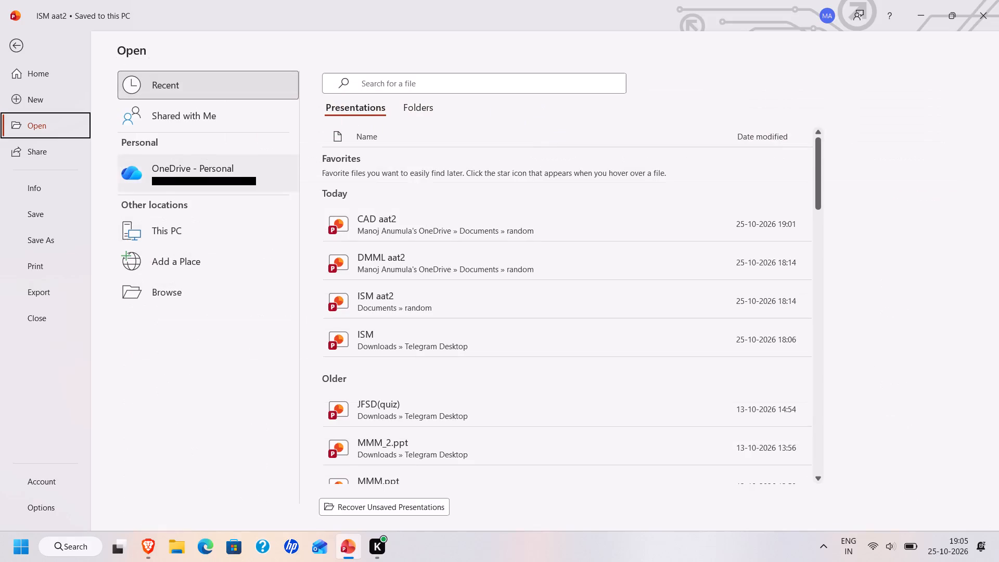
left_click(191, 291)
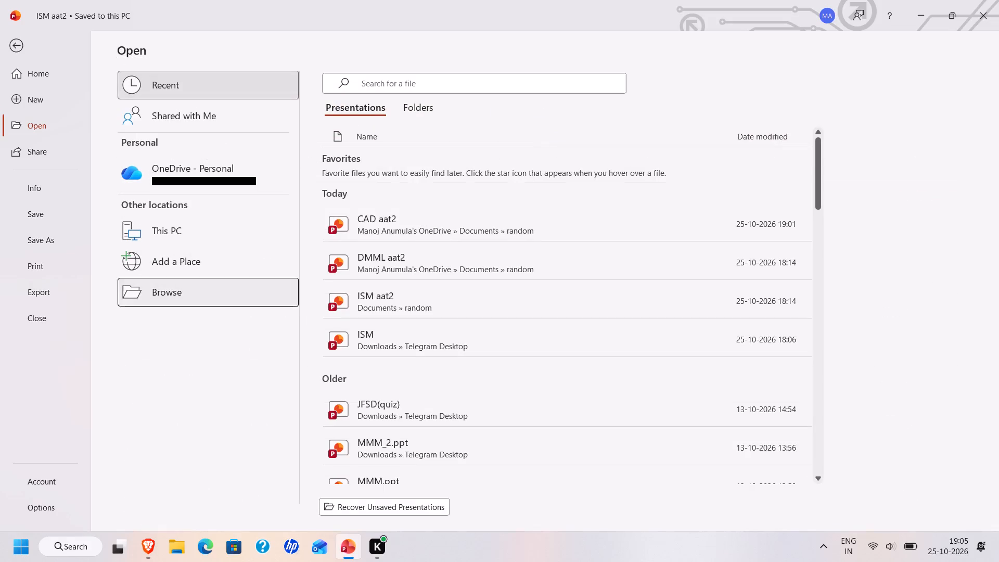
left_click(194, 104)
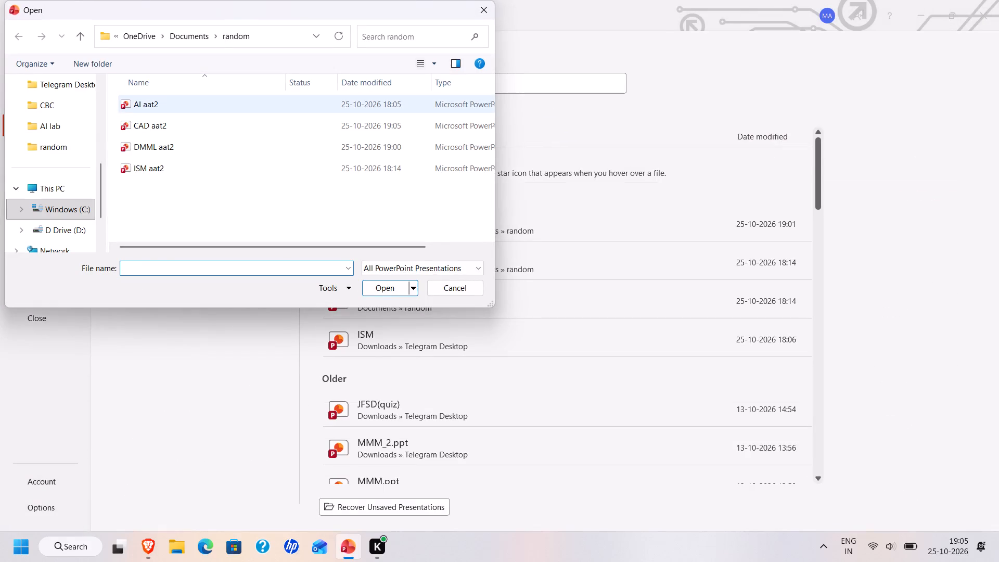
left_click(390, 294)
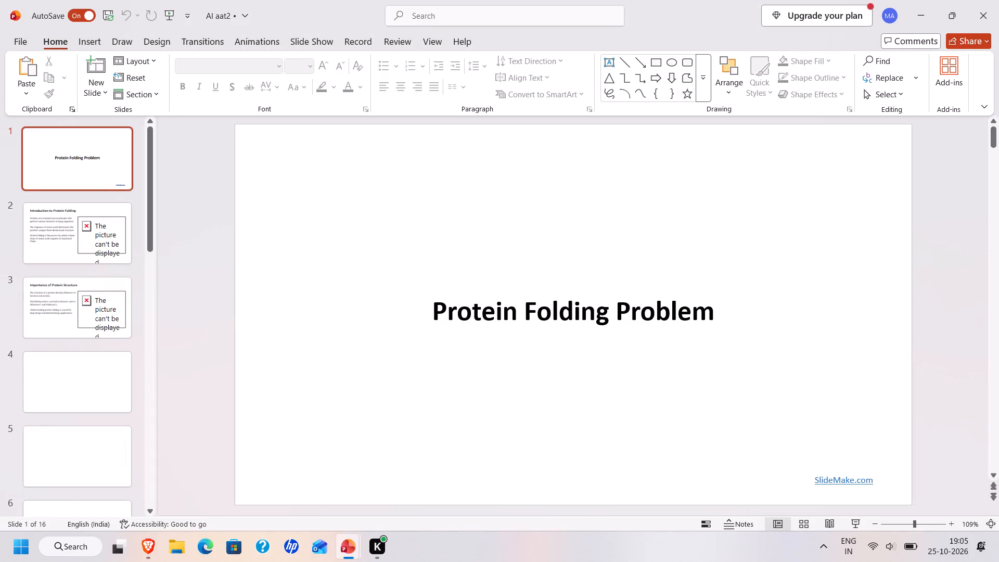
Paste the copied IARE title slide into AI aat2 and place it before the Protein Folding Problem slide.
key("ctrl+v")
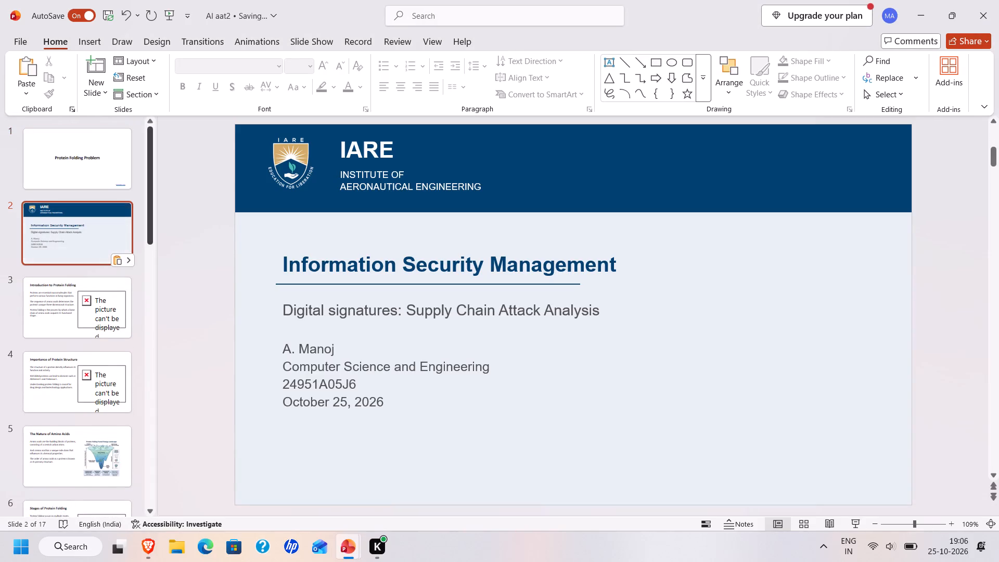
left_click_drag(79, 219, 66, 141)
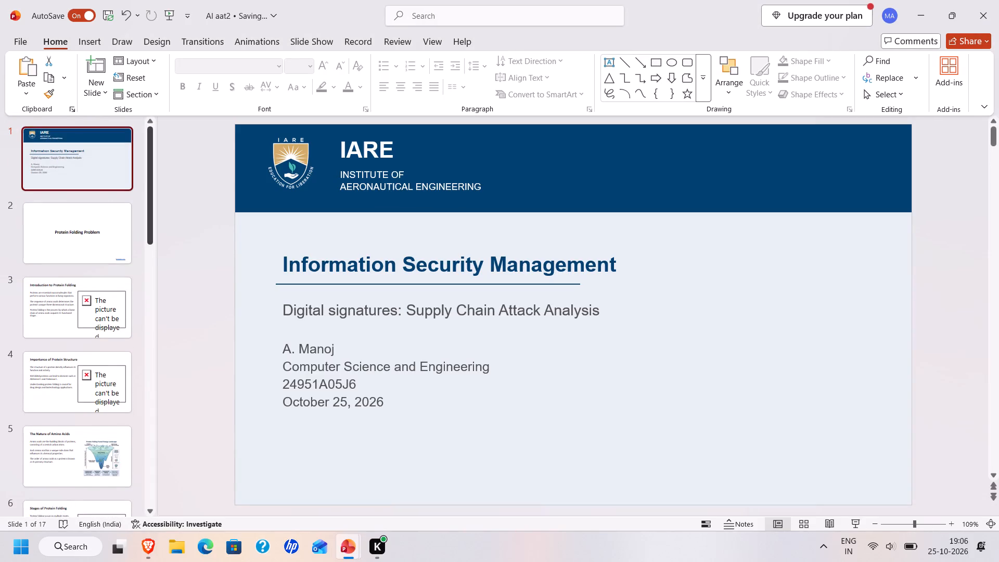
Replace the course title on the IARE title slide with "Artificial Intelligence".
triple_click(342, 262)
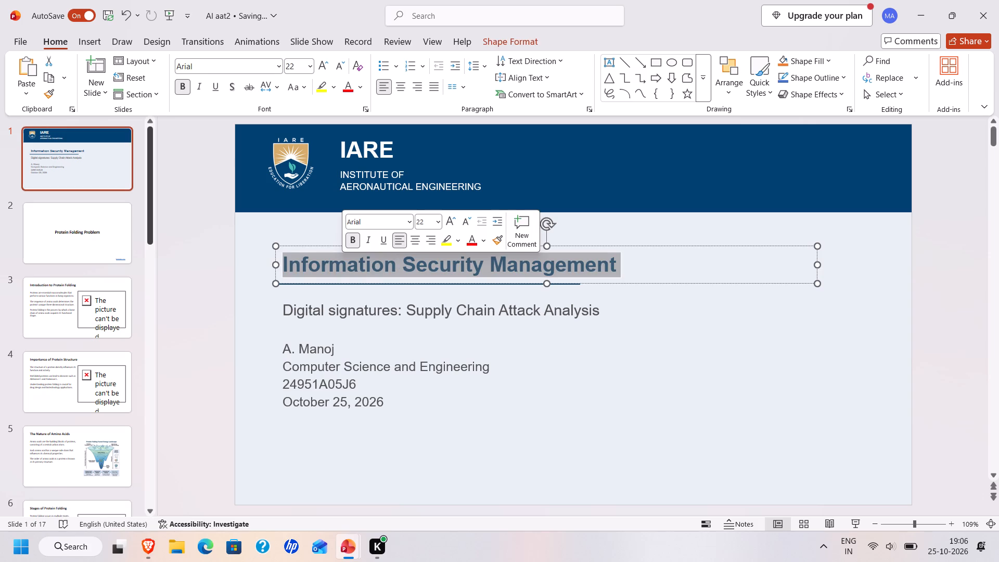
type("Ar")
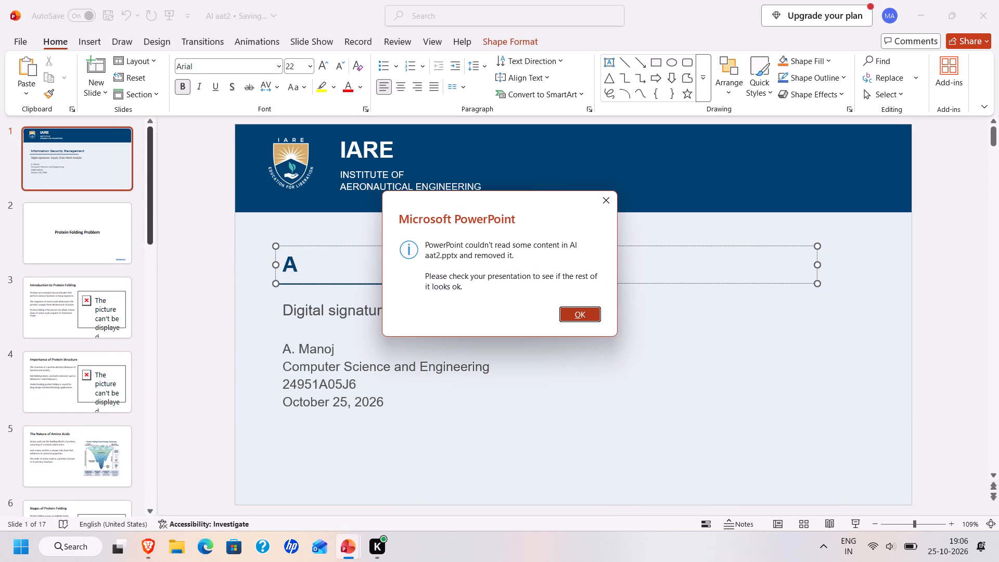
left_click(606, 193)
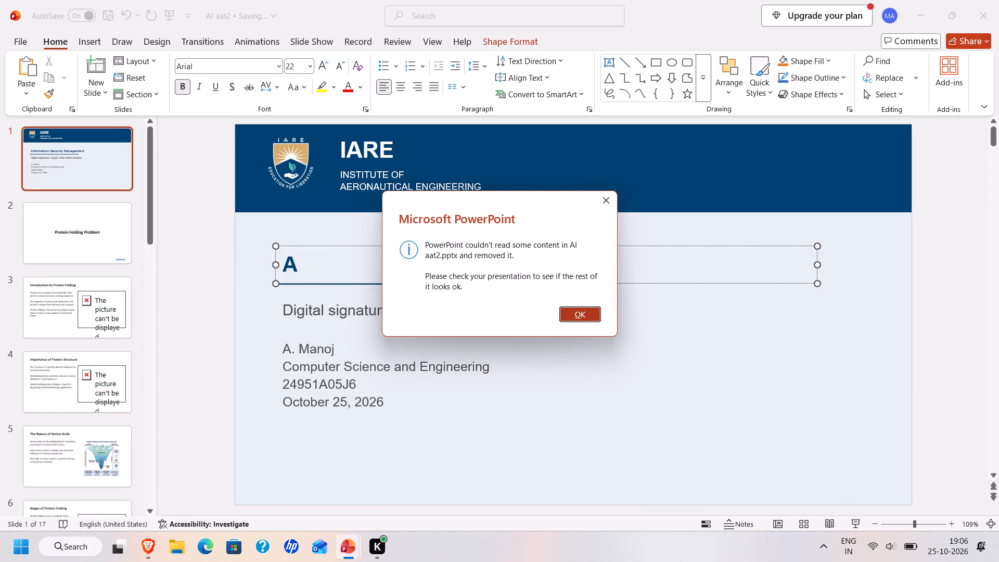
key("r")
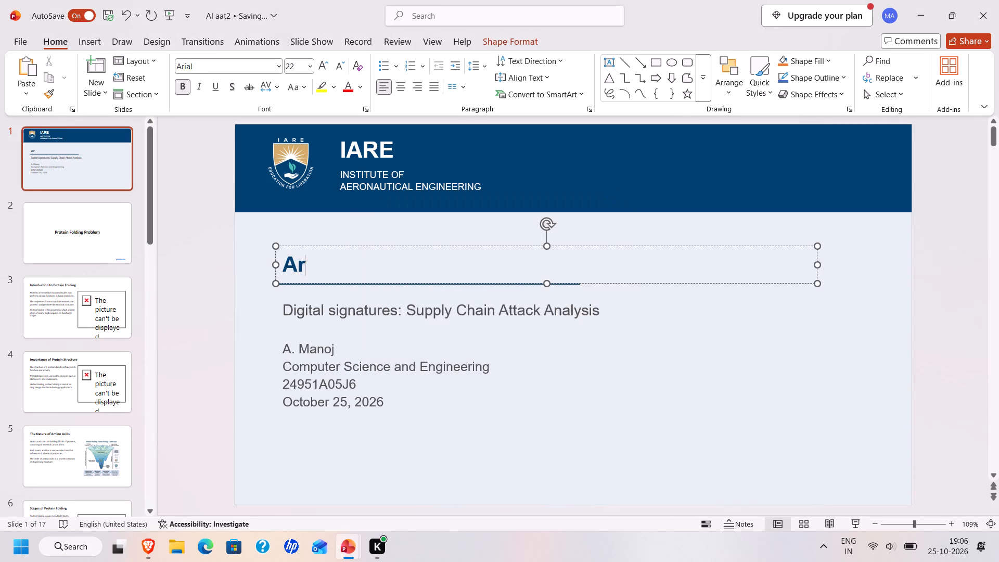
type("tificial")
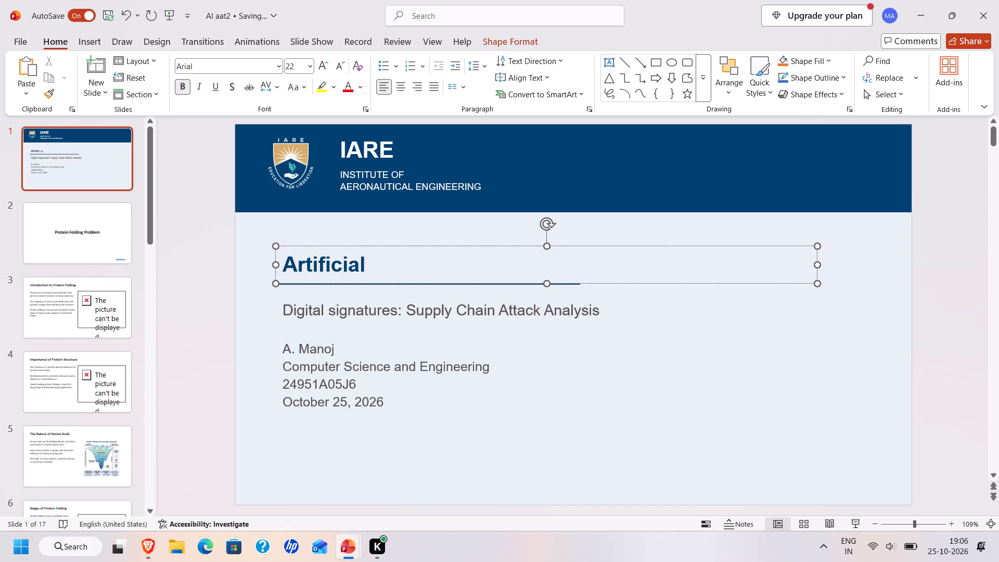
key("space")
type("Intell")
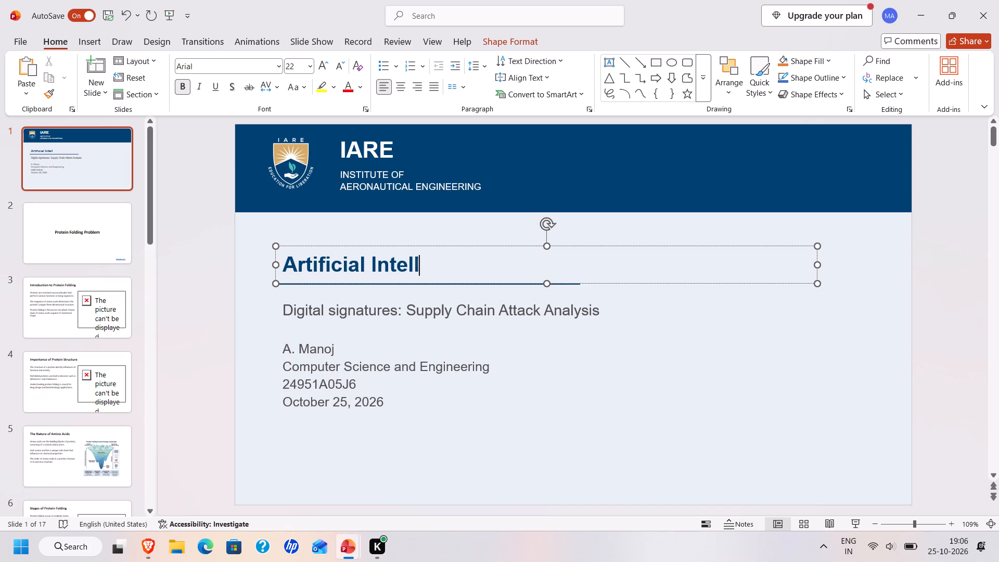
type("igence")
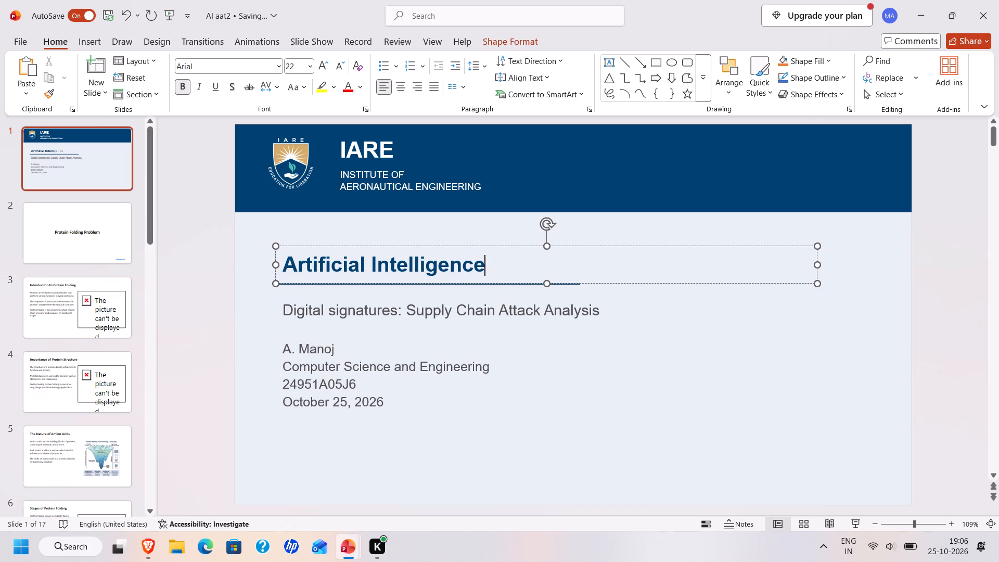
left_click(588, 390)
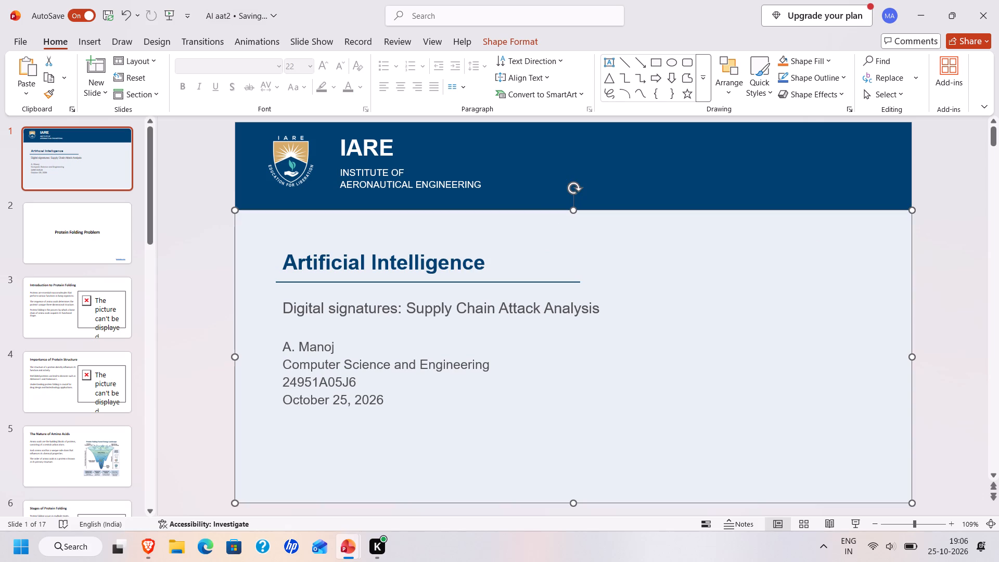
Delete the broken picture placeholder from the Introduction to Protein Folding slide.
left_click(85, 232)
left_click(67, 301)
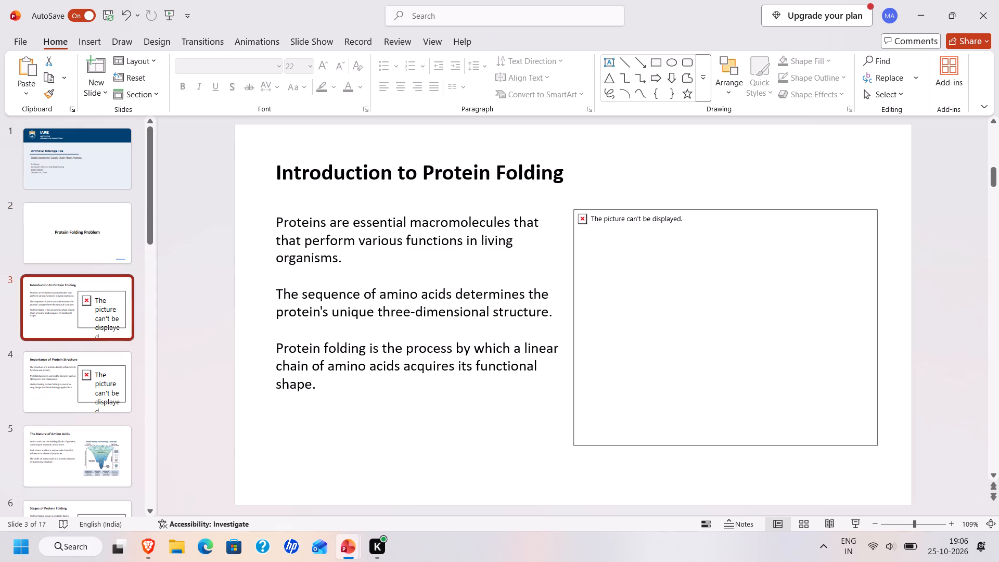
left_click(754, 315)
key("Delete")
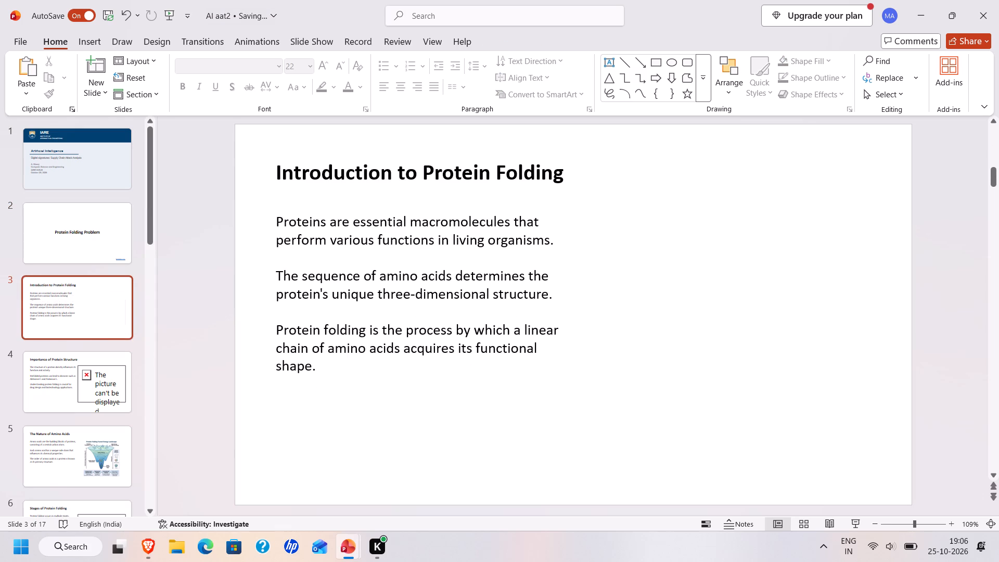
Switch to Brave, search the web images for "protein folding problem" in a new tab, and preview the technologyreview.com energy diagram.
left_click(150, 542)
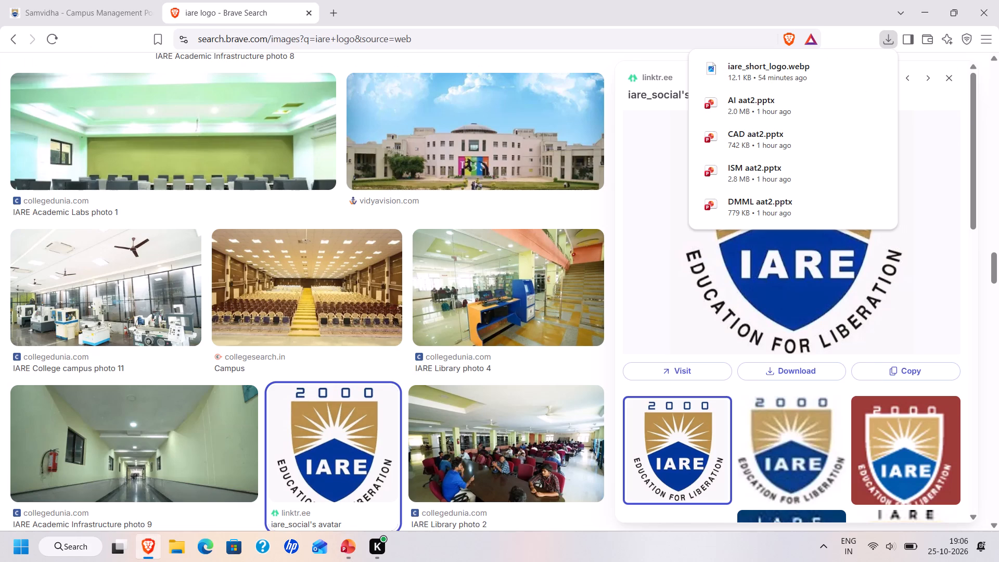
left_click(334, 11)
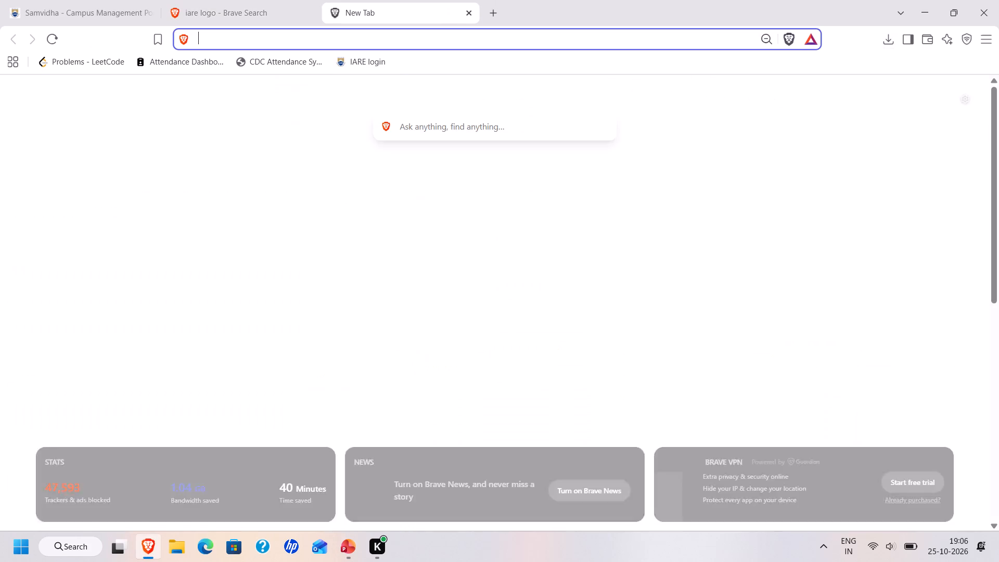
type("protein fo")
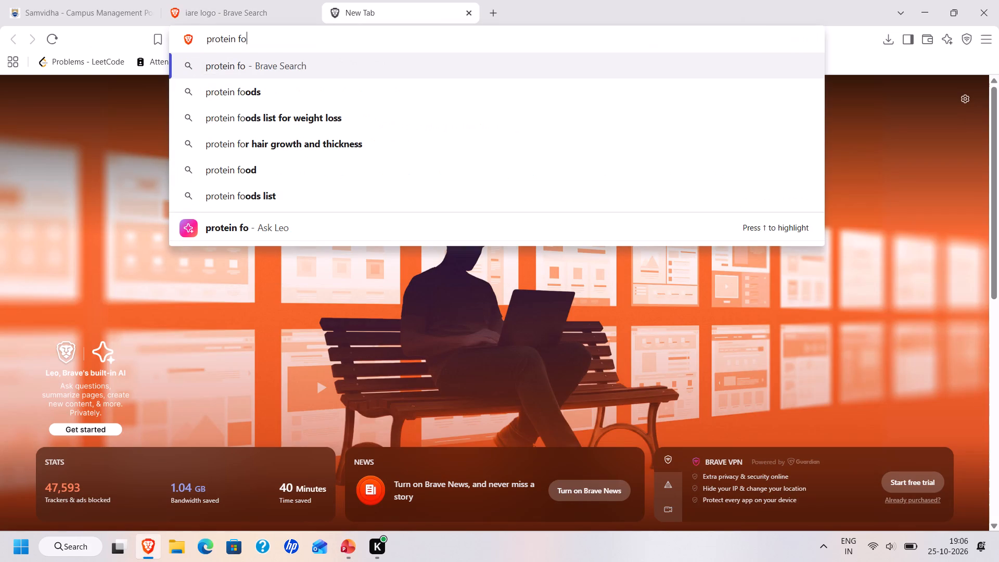
type("lding")
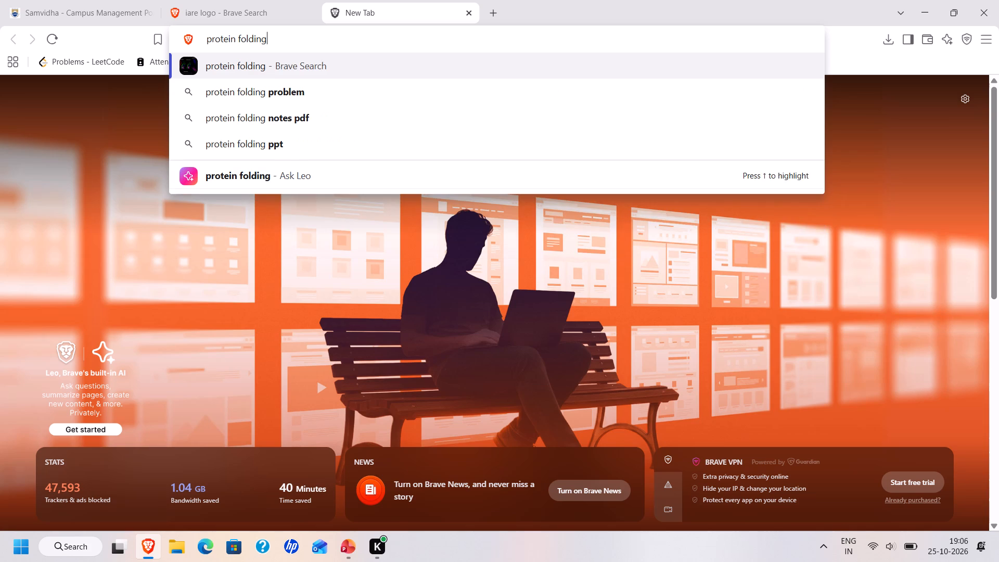
key("Down")
key("Return")
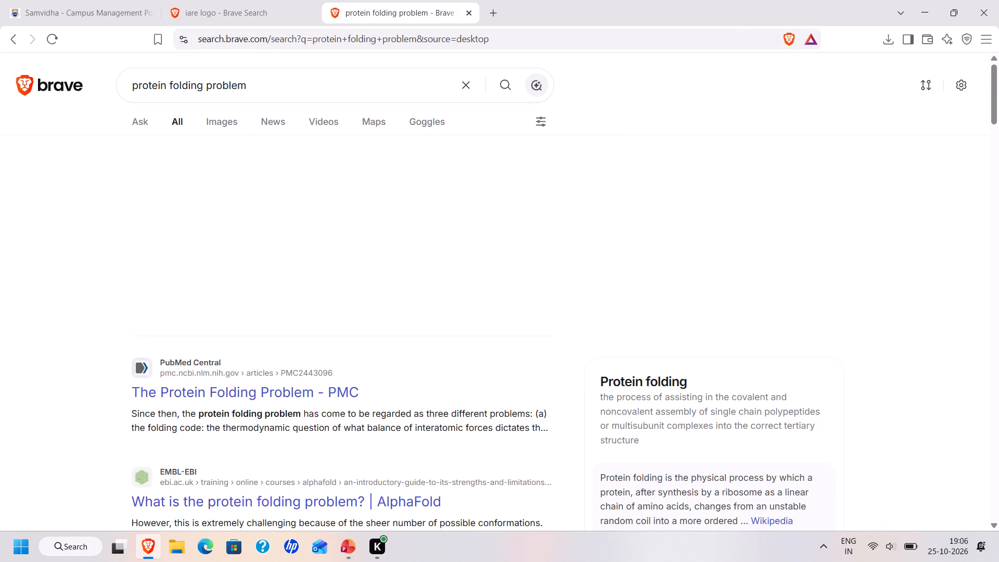
left_click(220, 126)
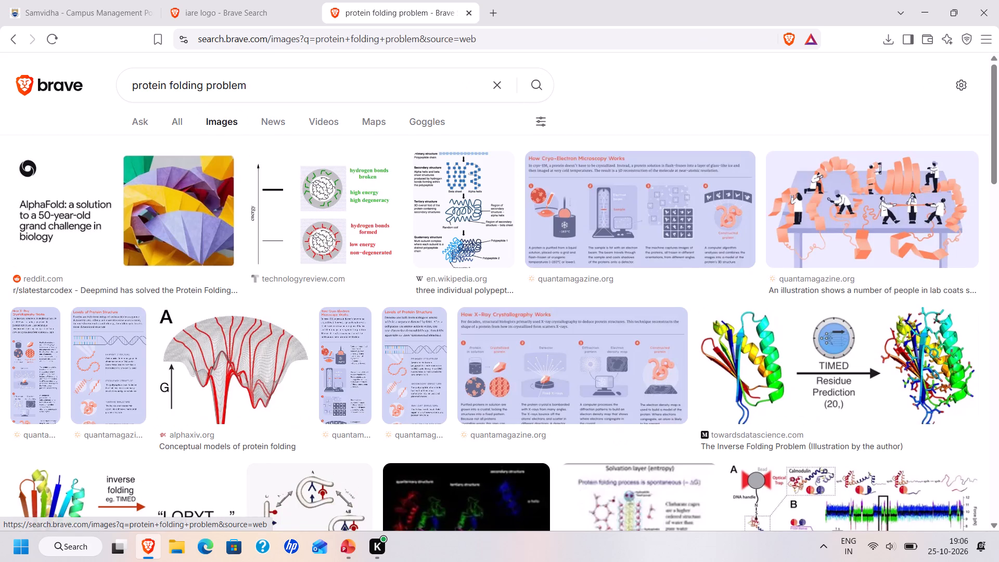
left_click(311, 247)
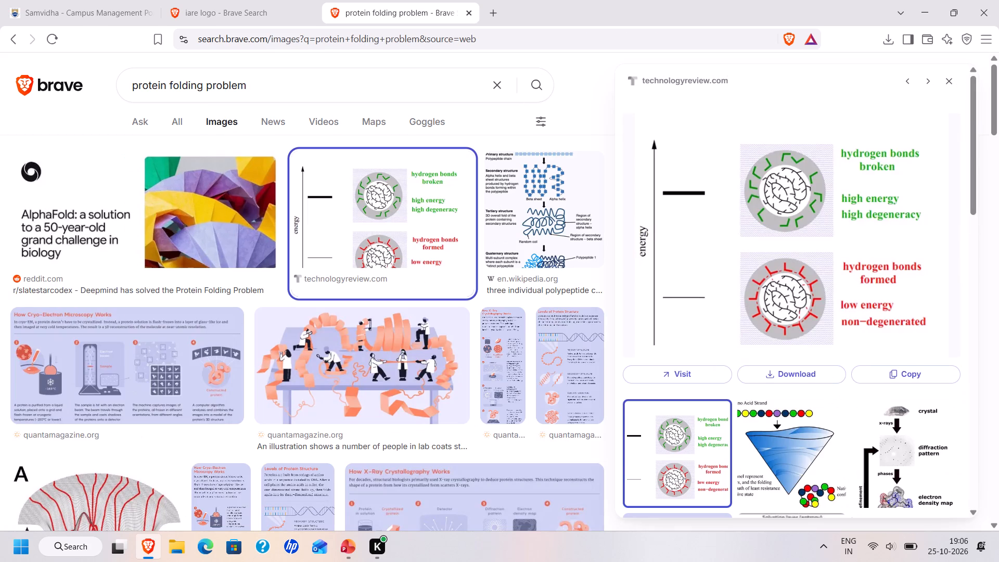
Refine the image search to "protein folding problem AI" and look through the results for a suitable picture.
left_click(319, 92)
key("space")
type("AI")
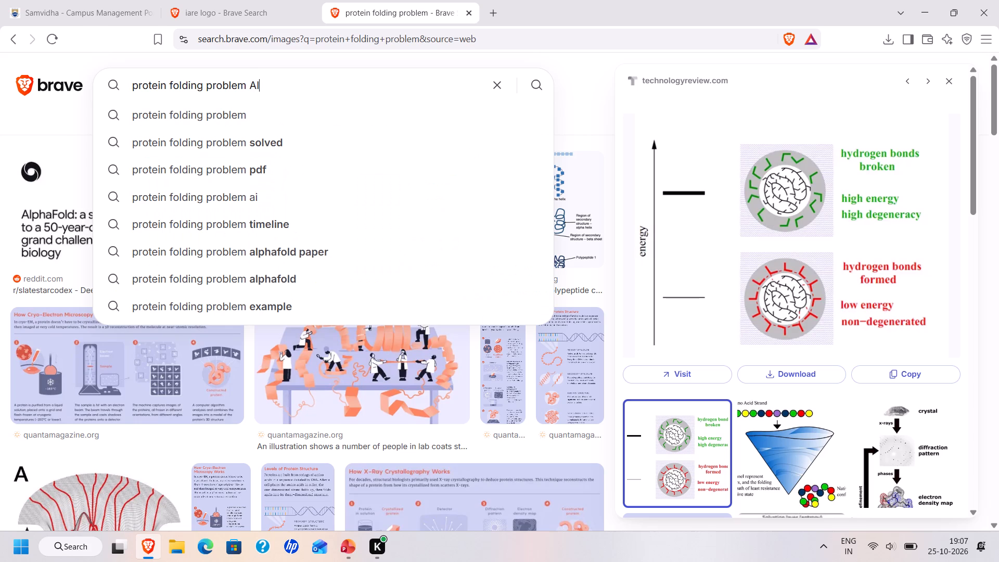
key("Return")
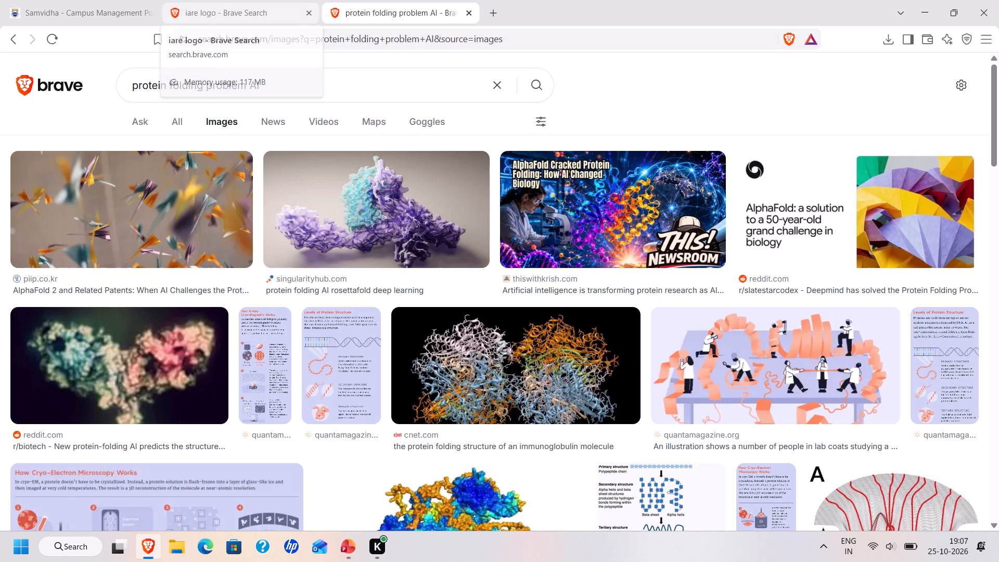
key("alt+Tab")
left_click(62, 239)
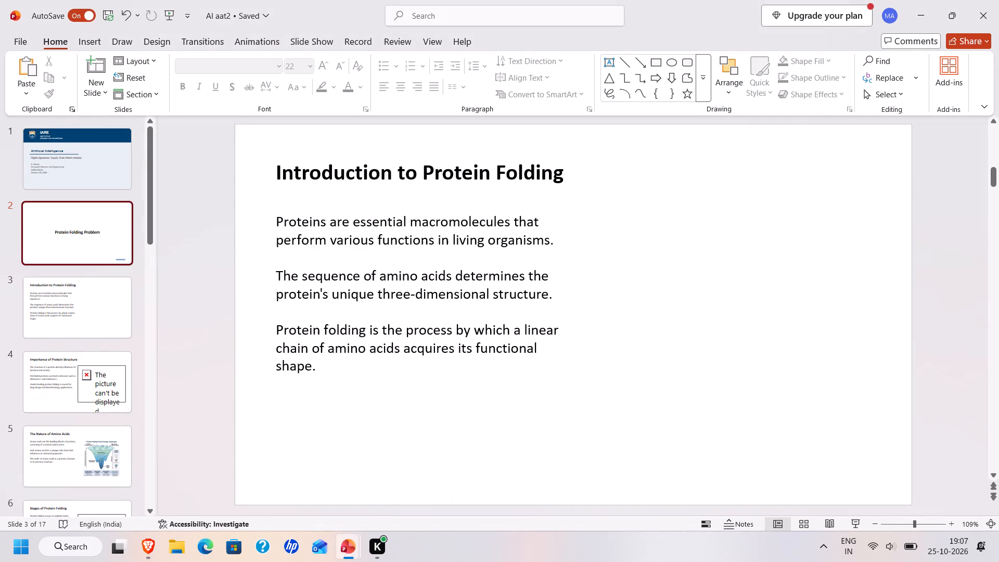
key("alt+Tab")
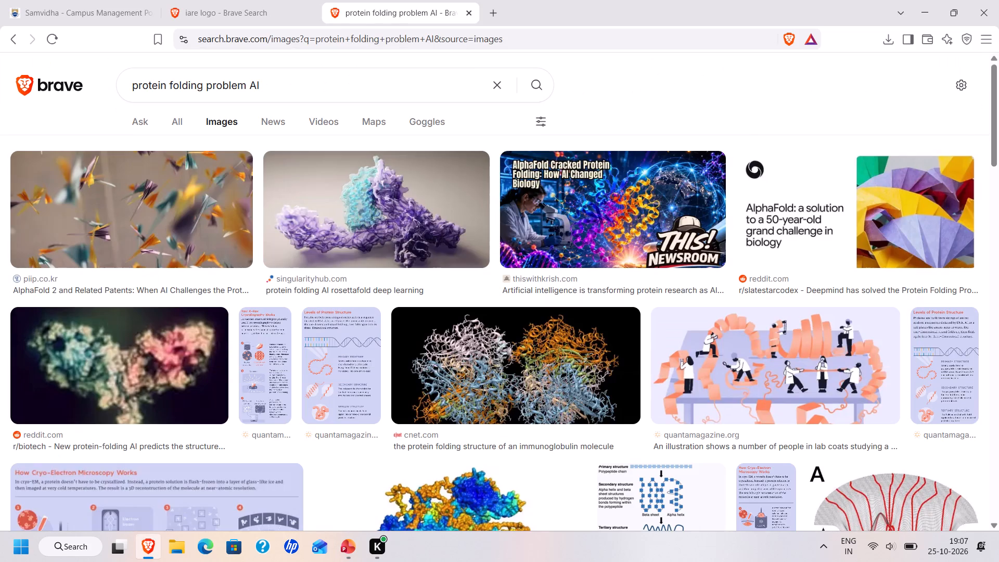
scroll(316, 372, "down", 3)
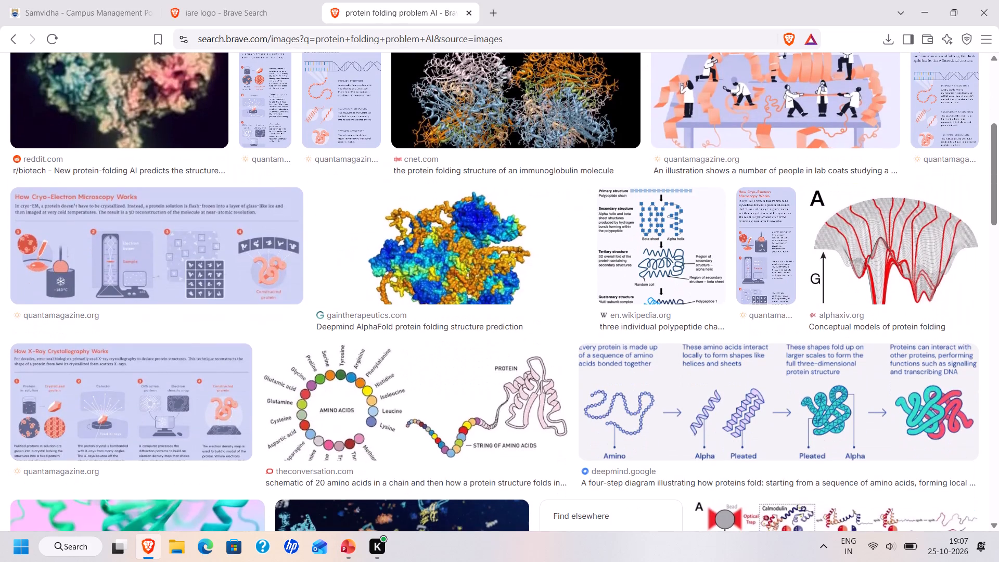
Switch to the AI aat2 presentation and review the pictures on its slides from Protein Folding Problem through Misfolding and Disease.
key("alt+Tab")
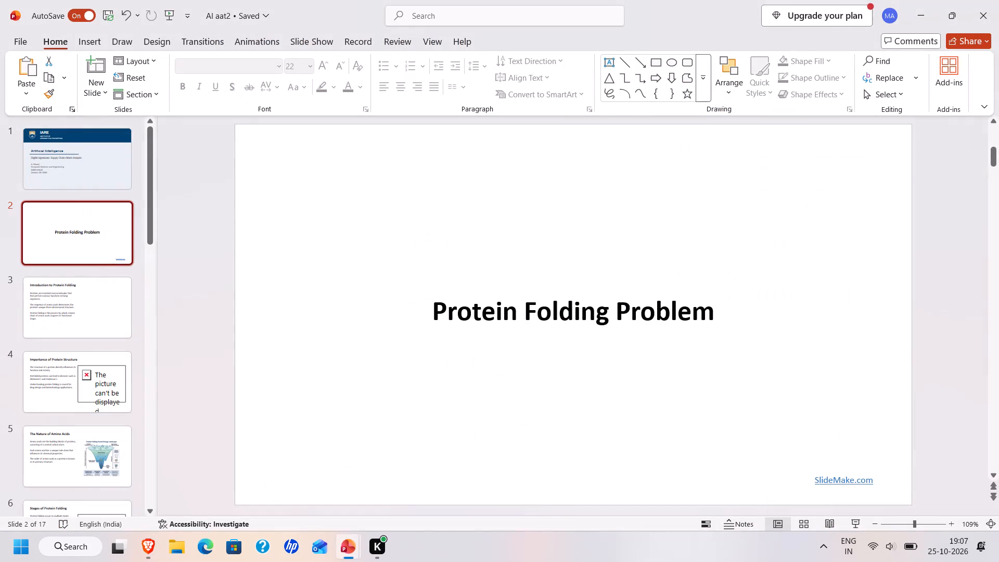
key("Down")
key("Down")
key("Down")
key("Down")
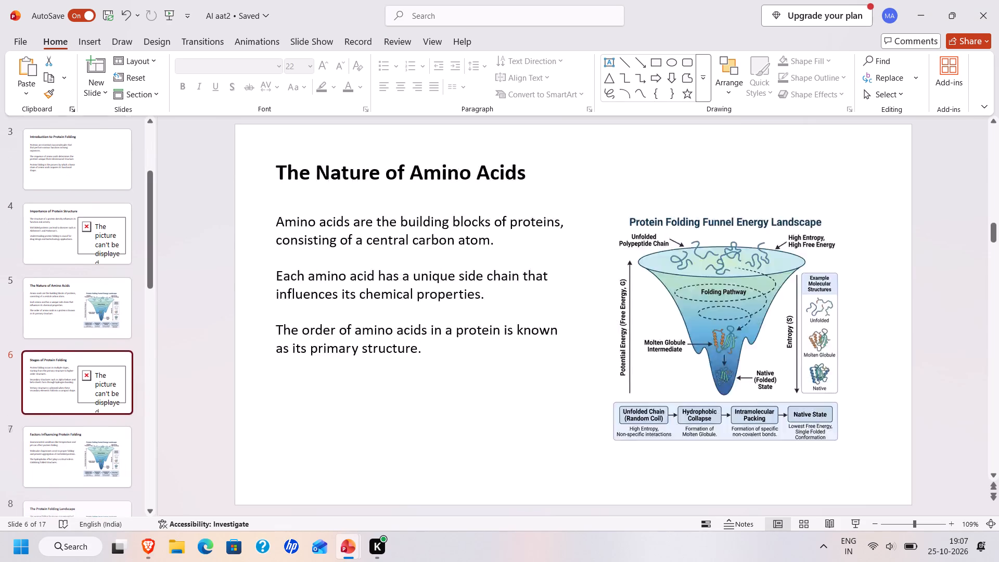
key("Down")
key("Up")
key("Down")
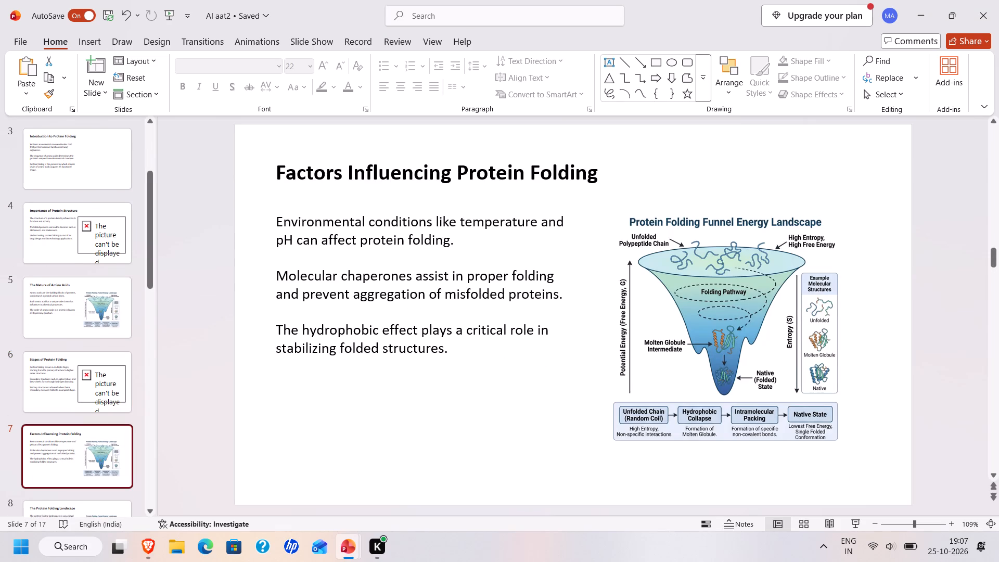
key("Down")
key("Down")
key("Down")
key("Down")
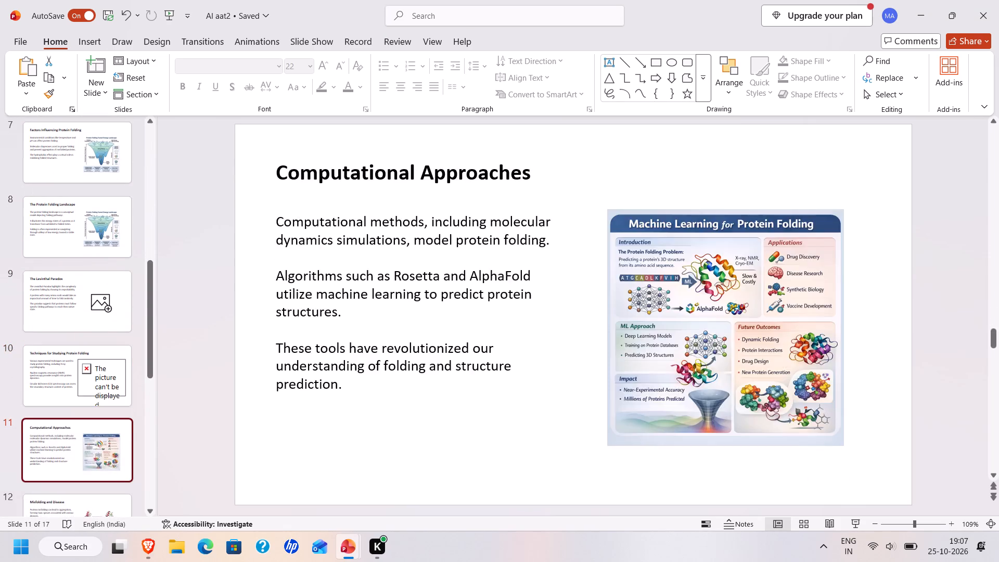
key("Down")
key("Up")
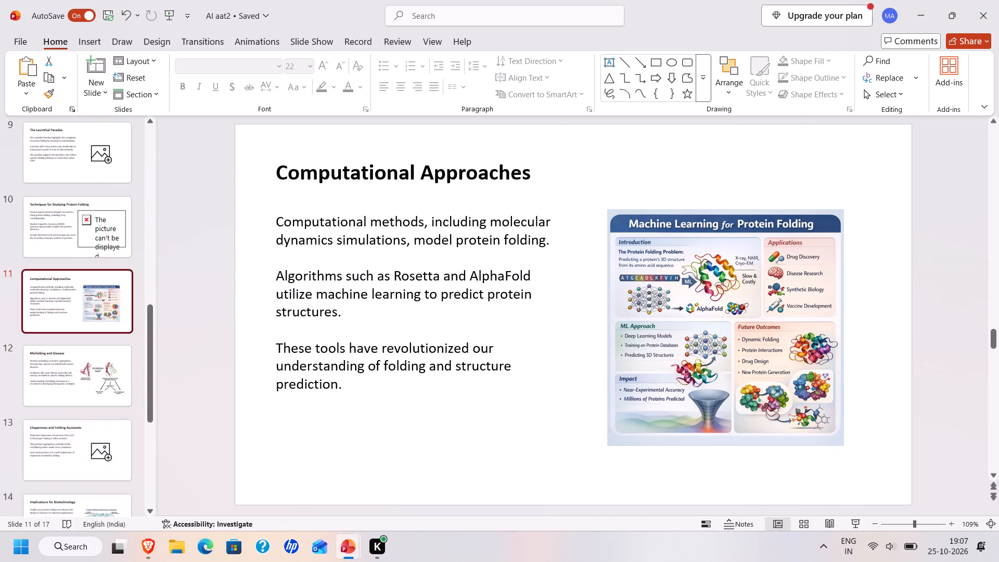
Switch to Brave and refine the image search to "protein folding problem AI and ML".
key("alt+Tab")
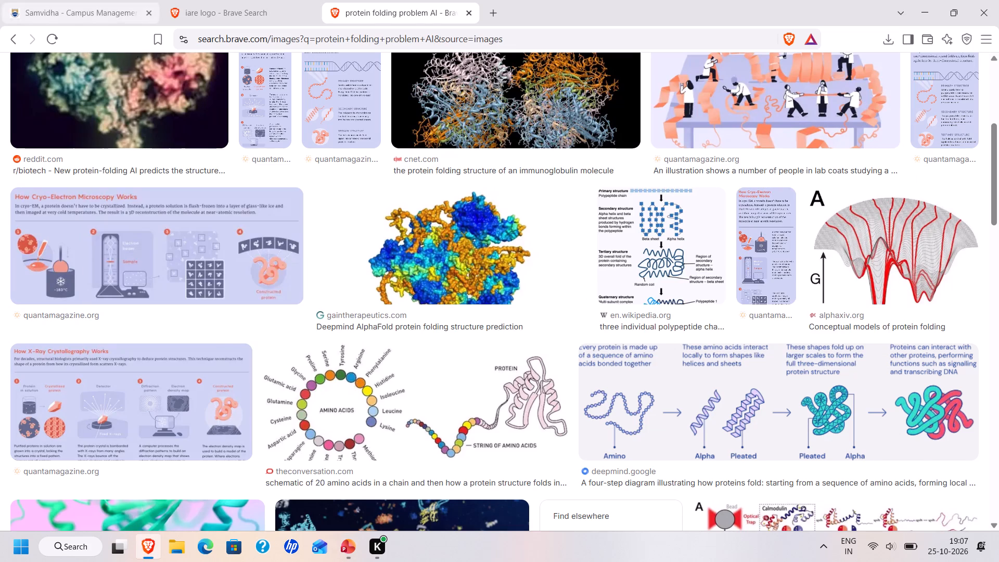
scroll(245, 186, "up", 7)
left_click(302, 86)
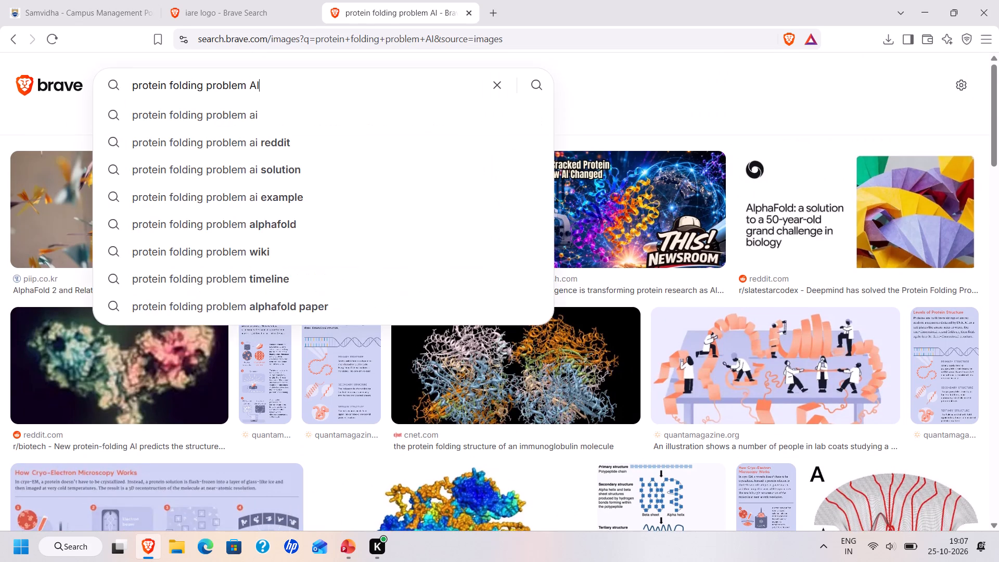
key("space")
type("nad")
key("space")
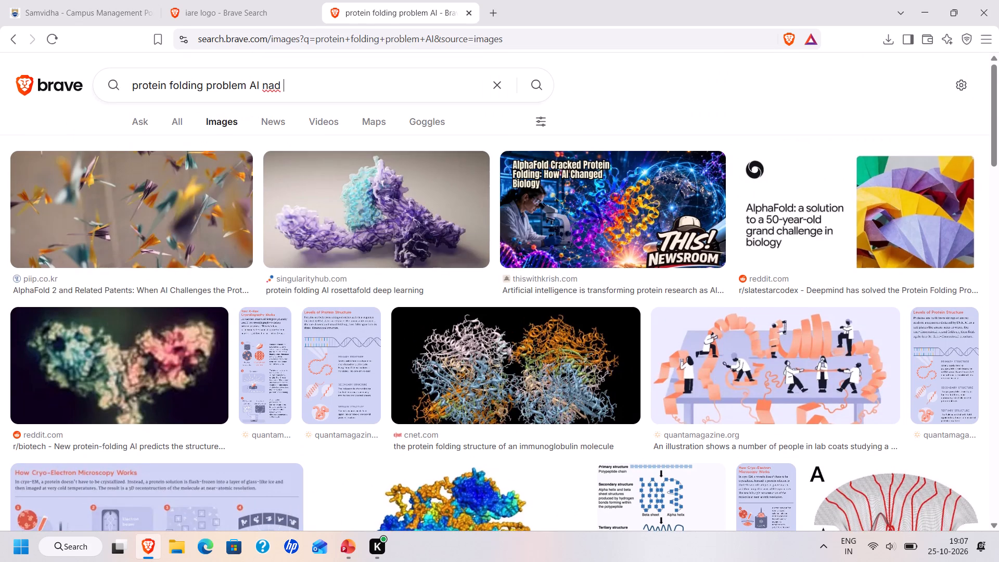
key("ctrl+BackSpace")
type("and ML")
key("Return")
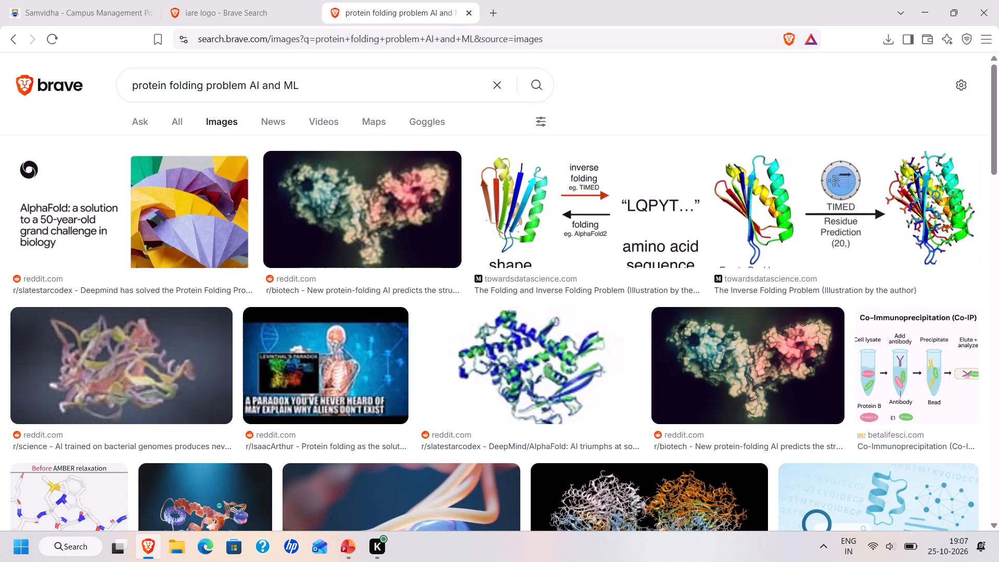
Find the medicine.iu.edu AlphaFold diagram of actual and predicted distance maps in the results and copy the image.
scroll(364, 212, "down", 3)
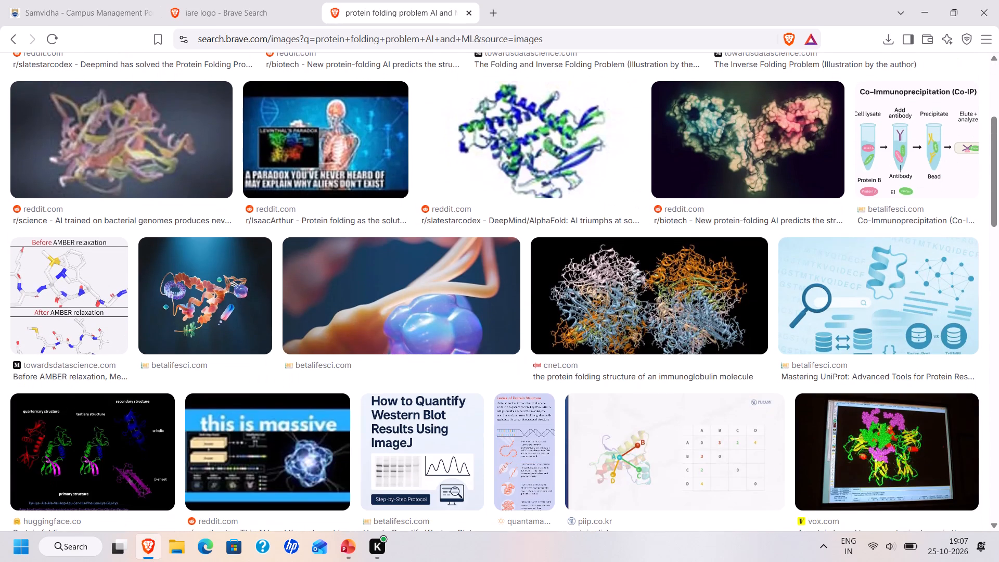
scroll(700, 228, "down", 2)
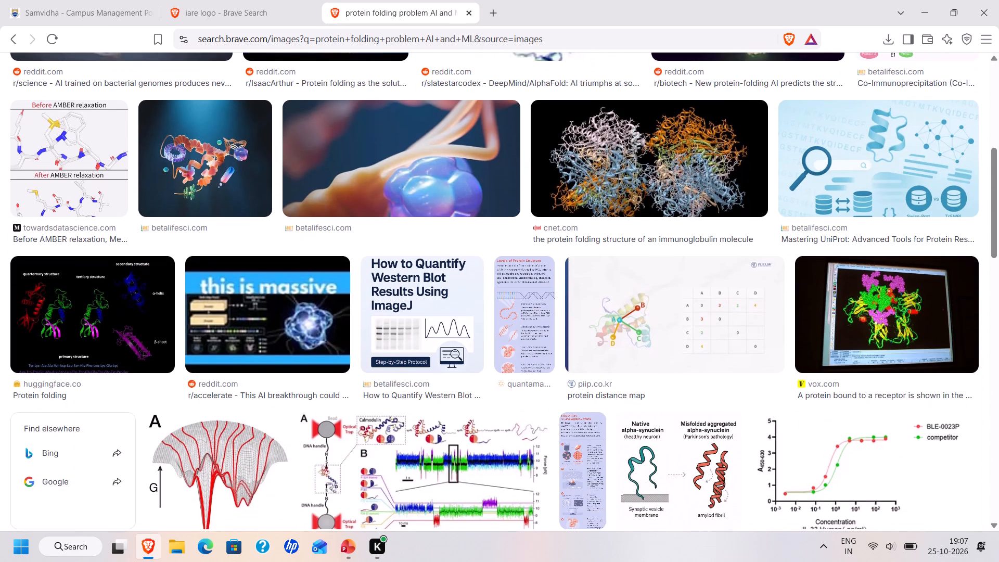
scroll(627, 311, "down", 2)
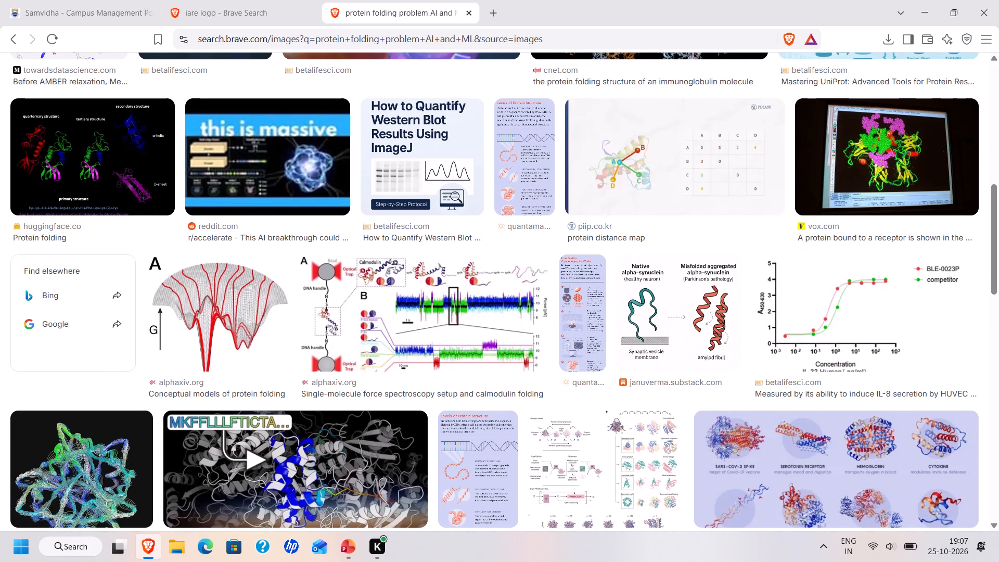
scroll(667, 390, "down", 2)
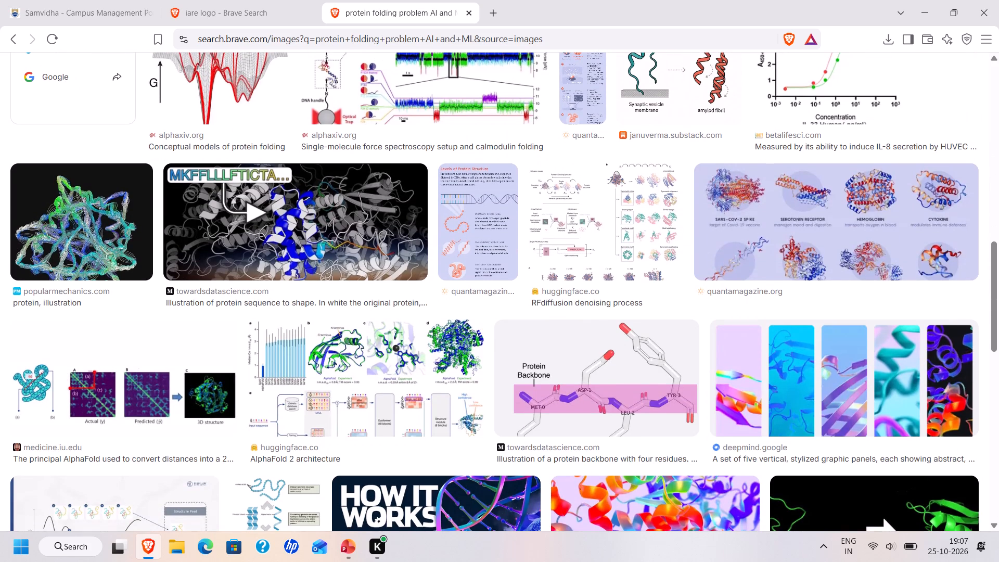
left_click(130, 410)
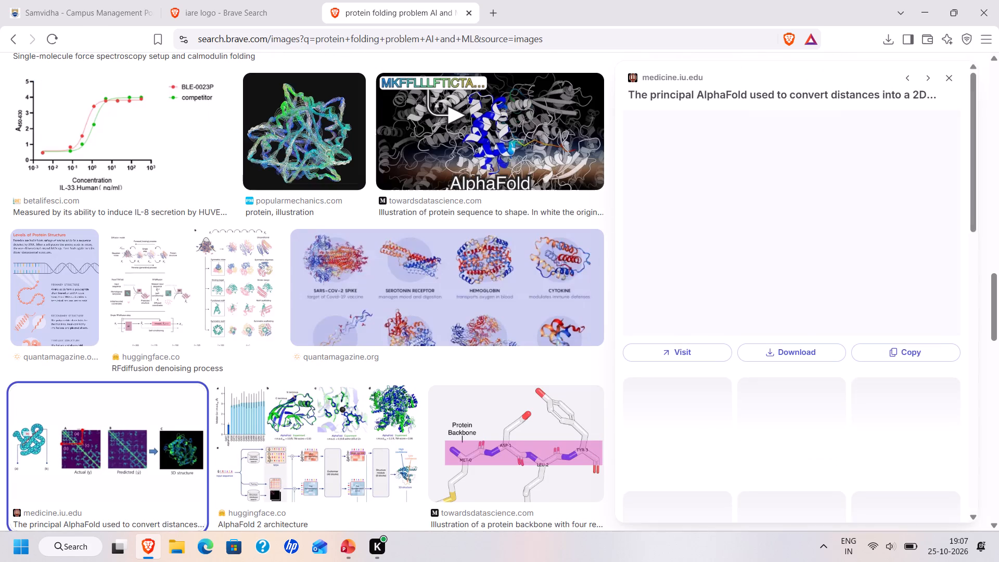
right_click(815, 179)
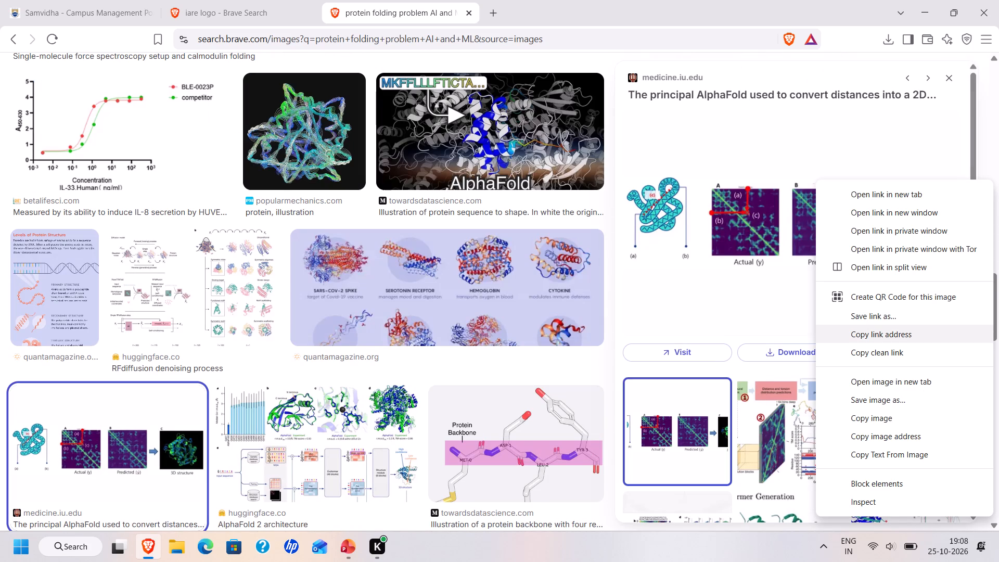
left_click(887, 411)
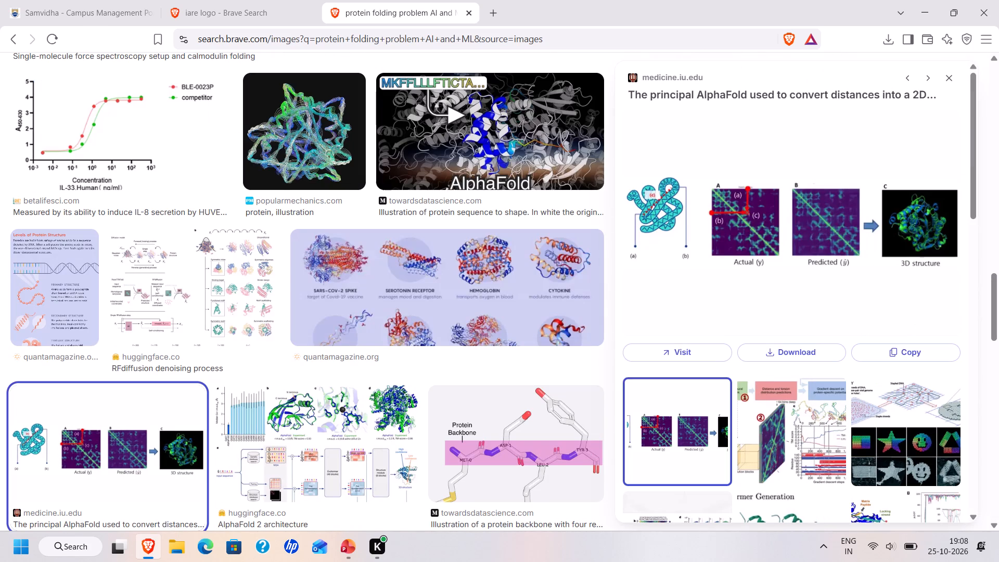
Switch to the AI aat2 presentation and paste the copied AlphaFold diagram onto the Introduction to Protein Folding slide.
key("alt+Tab")
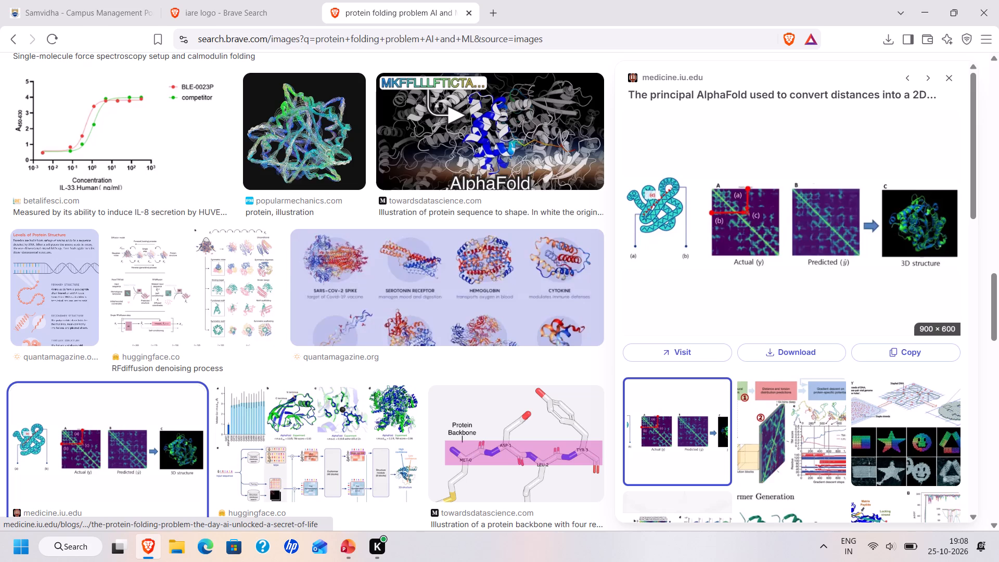
scroll(37, 210, "up", 13)
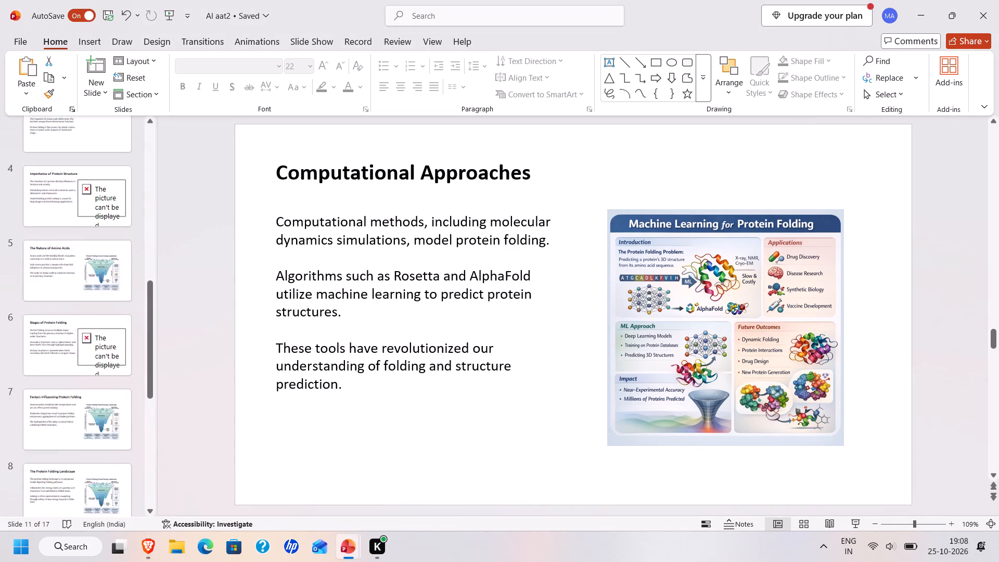
scroll(37, 210, "up", 20)
scroll(37, 210, "up", 20)
scroll(37, 210, "up", 1)
left_click(60, 232)
key("Down")
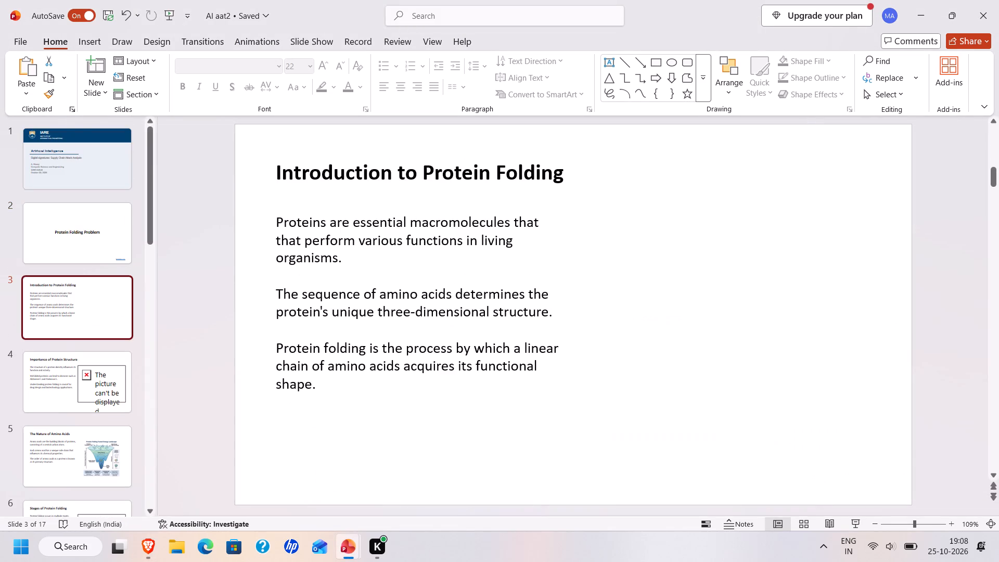
key("ctrl+v")
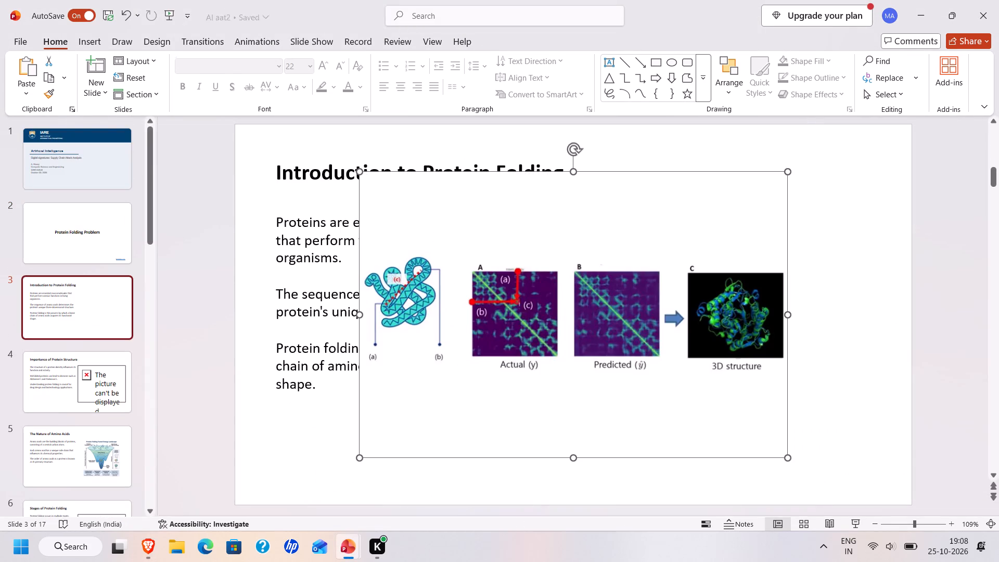
Shrink the AlphaFold diagram to about 10.55 by 7.03 cm and place it in the empty area beside the slide's text.
left_click_drag(359, 170, 400, 178)
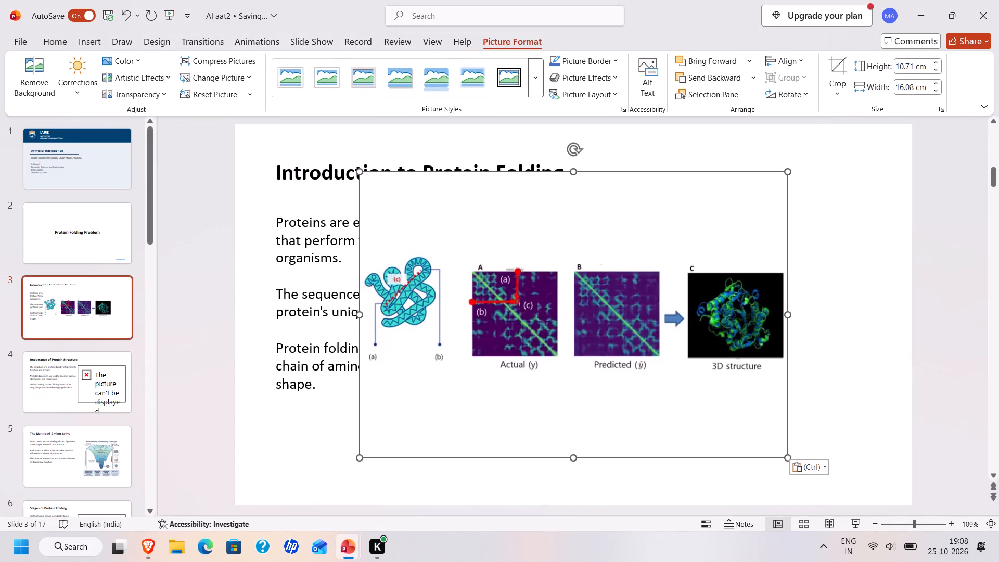
left_click_drag(400, 178, 634, 270)
left_click_drag(649, 386, 753, 334)
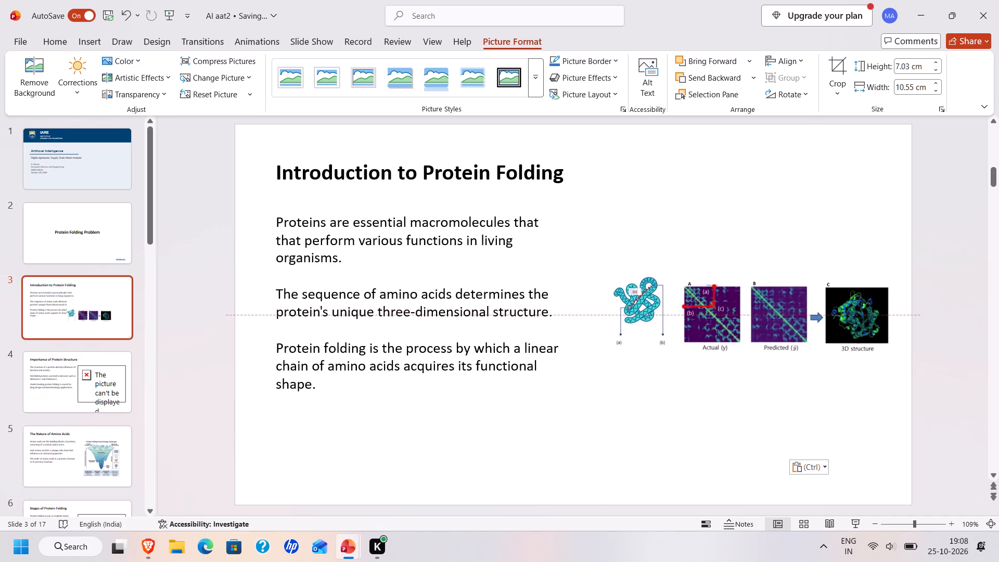
left_click_drag(753, 334, 740, 312)
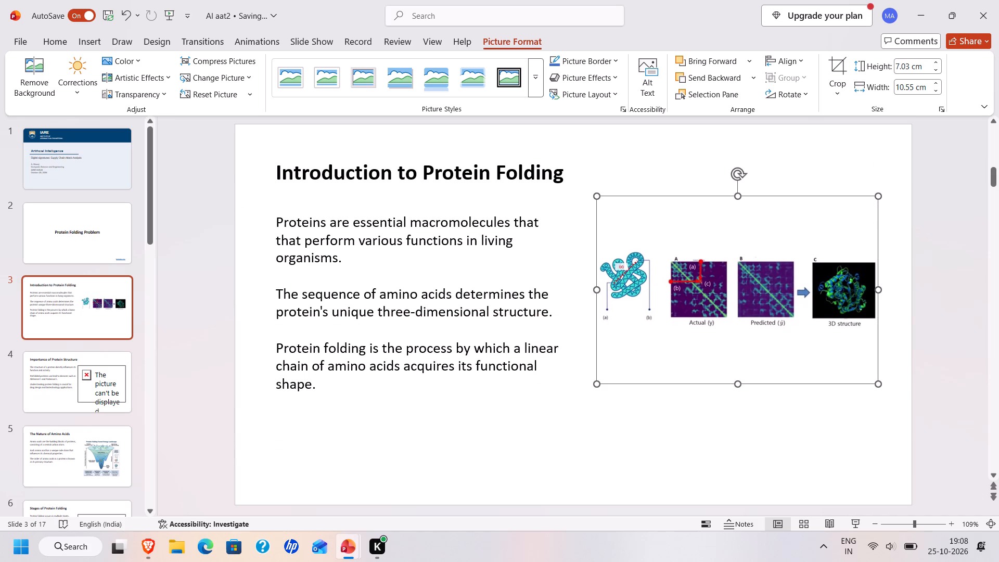
left_click_drag(731, 318, 731, 324)
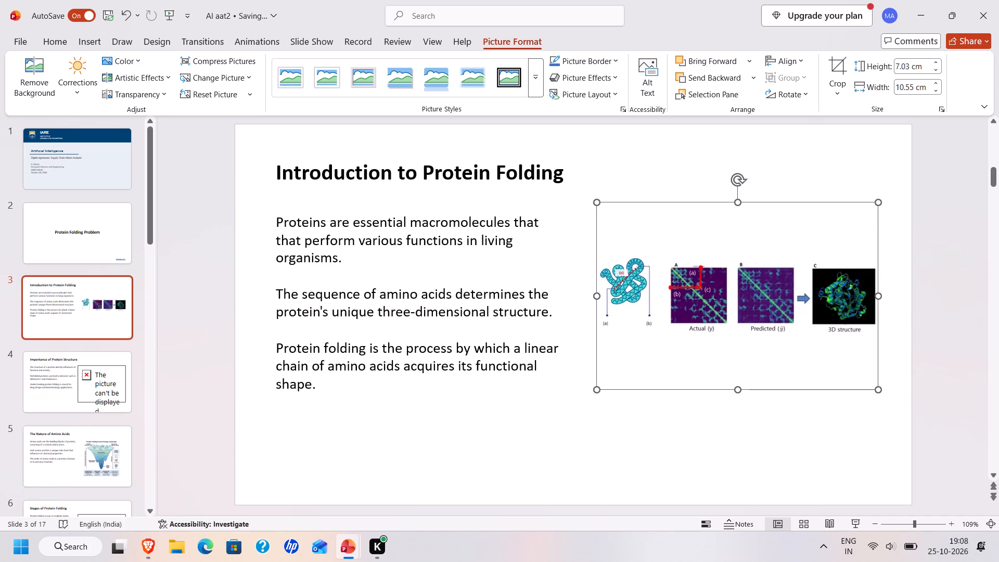
left_click(502, 487)
For the Importance of Protein Structure slide, switch to Brave and search images for "importance of protein structure AI and ML".
key("Down")
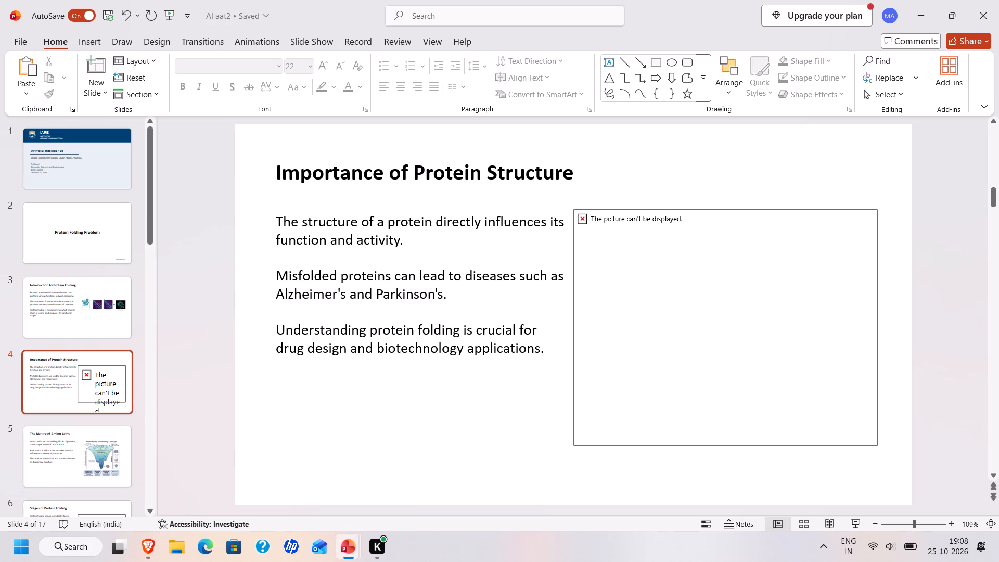
key("alt+Tab")
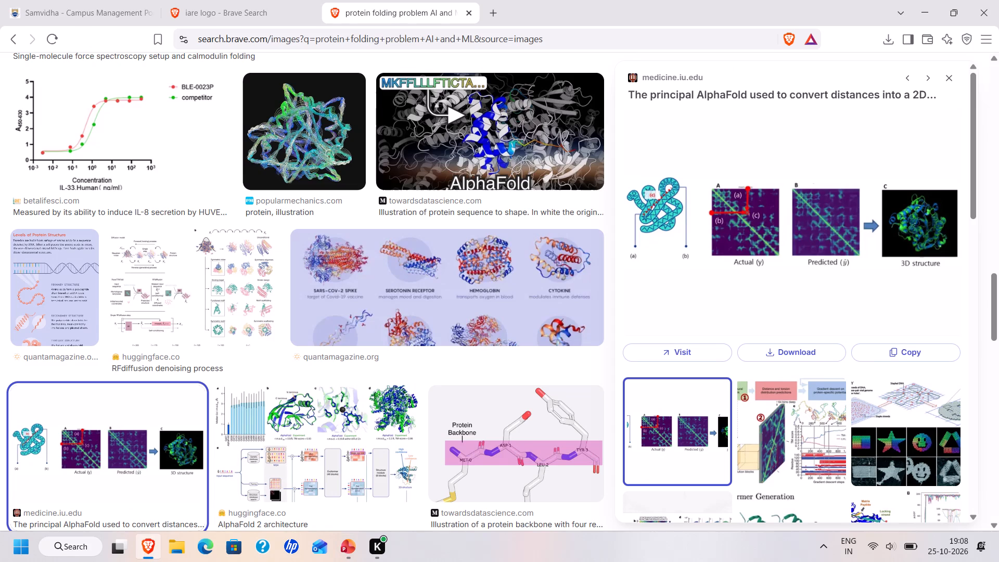
scroll(429, 113, "up", 7)
scroll(337, 162, "up", 9)
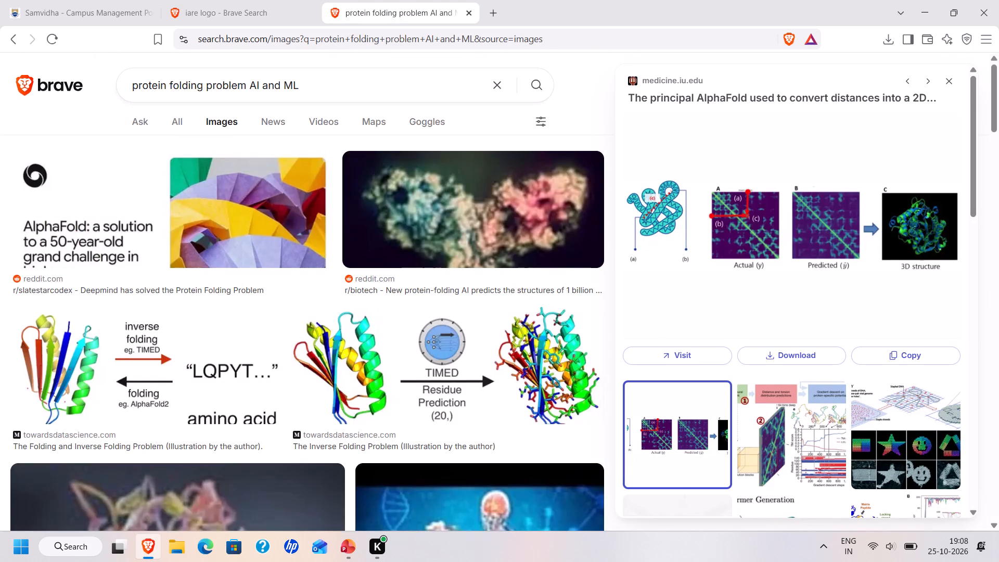
left_click_drag(247, 86, 127, 75)
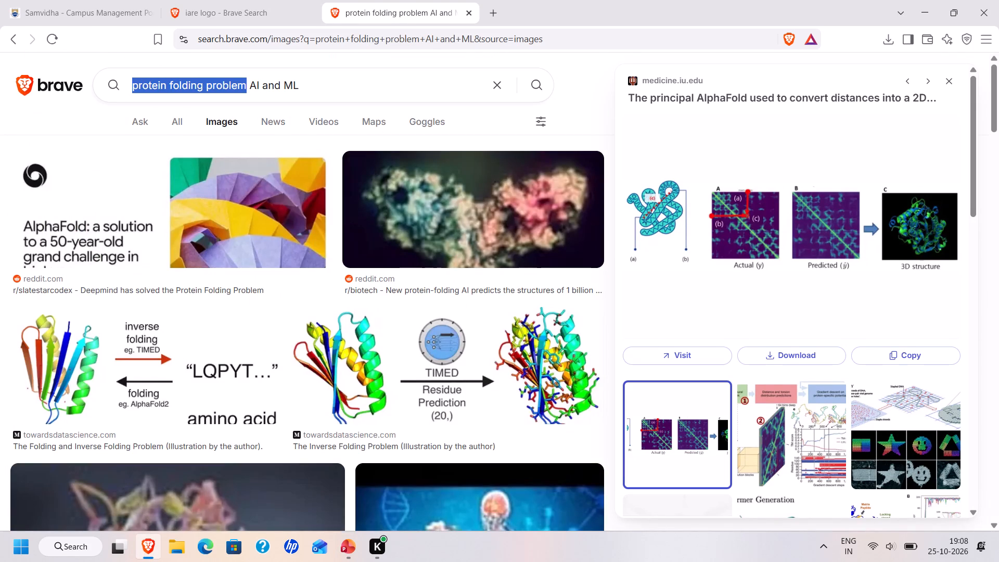
type("importance of protein structure")
key("space")
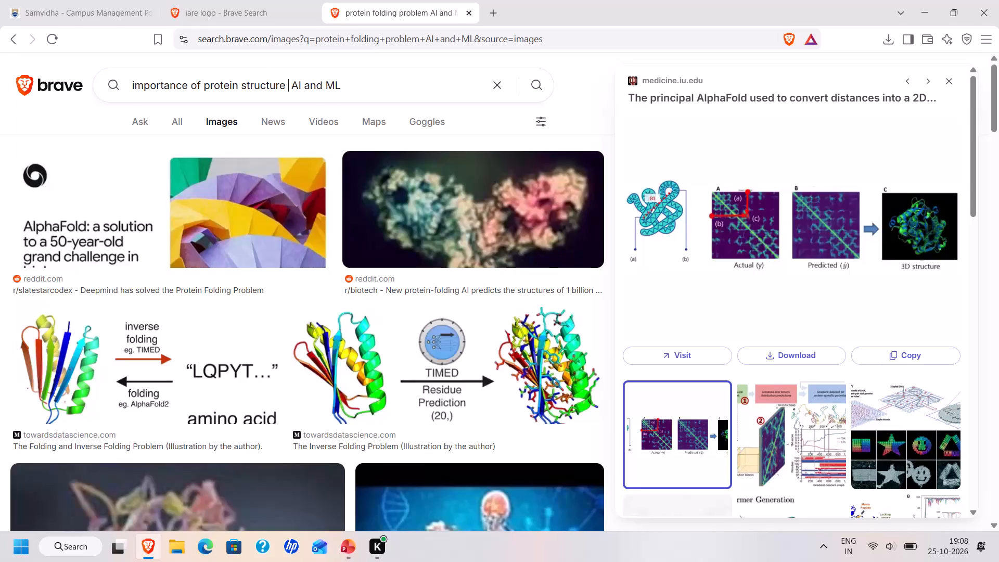
key("Return")
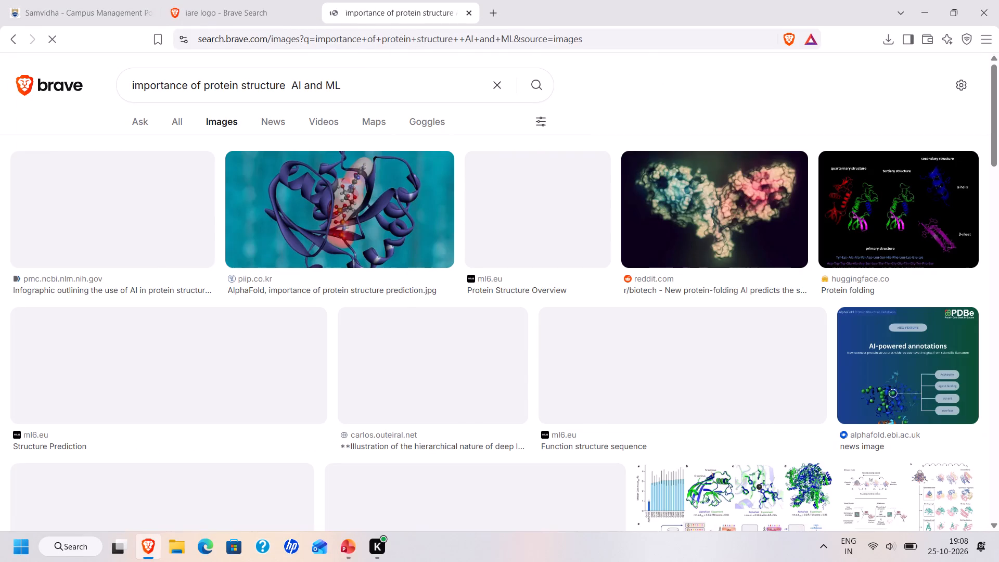
Copy the piip.co.kr picture titled "AlphaFold, importance of protein structure prediction.jpg" from the image results.
left_click(358, 229)
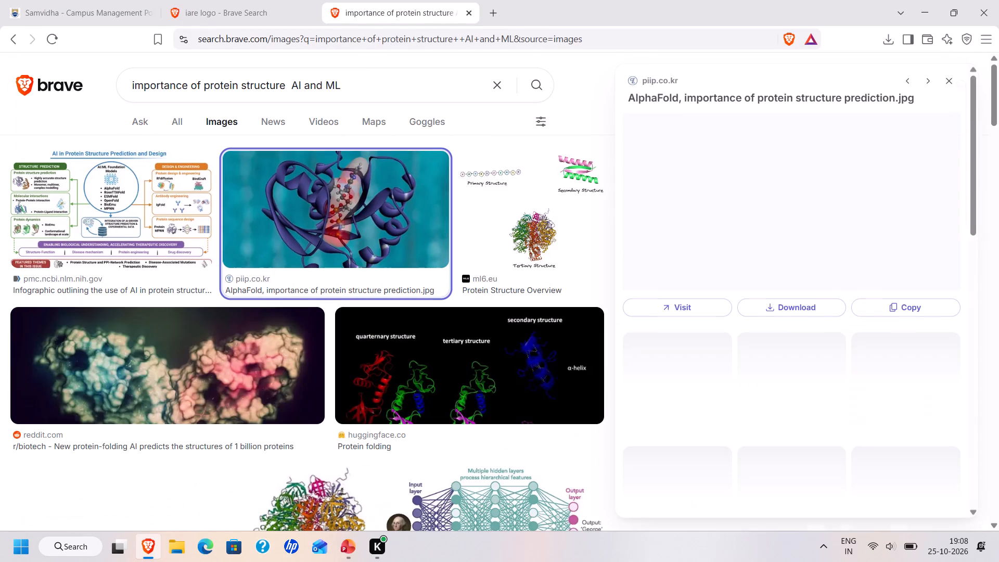
right_click(791, 208)
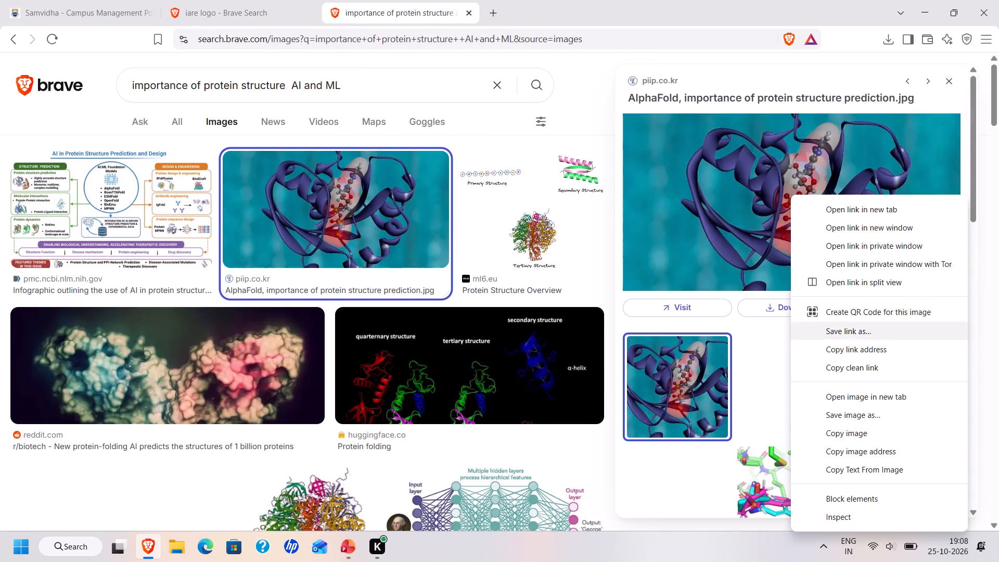
left_click(875, 436)
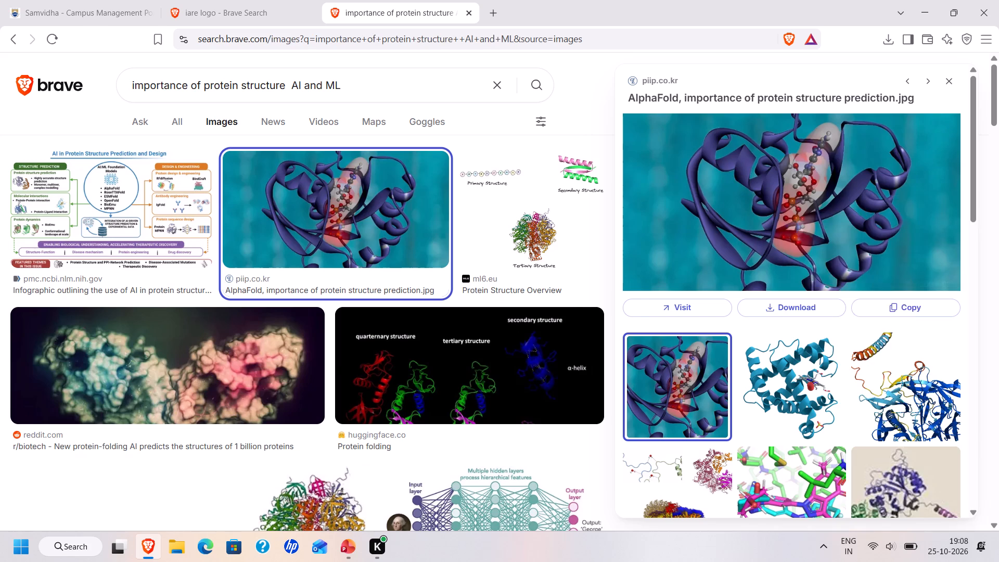
Back in AI aat2, paste the copied picture onto the Importance of Protein Structure slide and delete the broken picture placeholder.
key("alt+Tab")
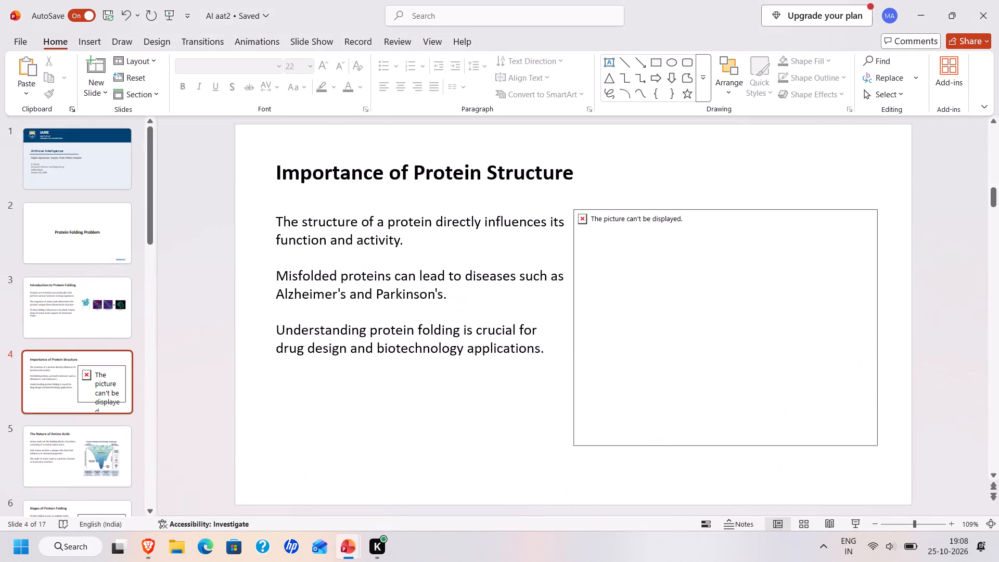
left_click(744, 386)
key("ctrl+v")
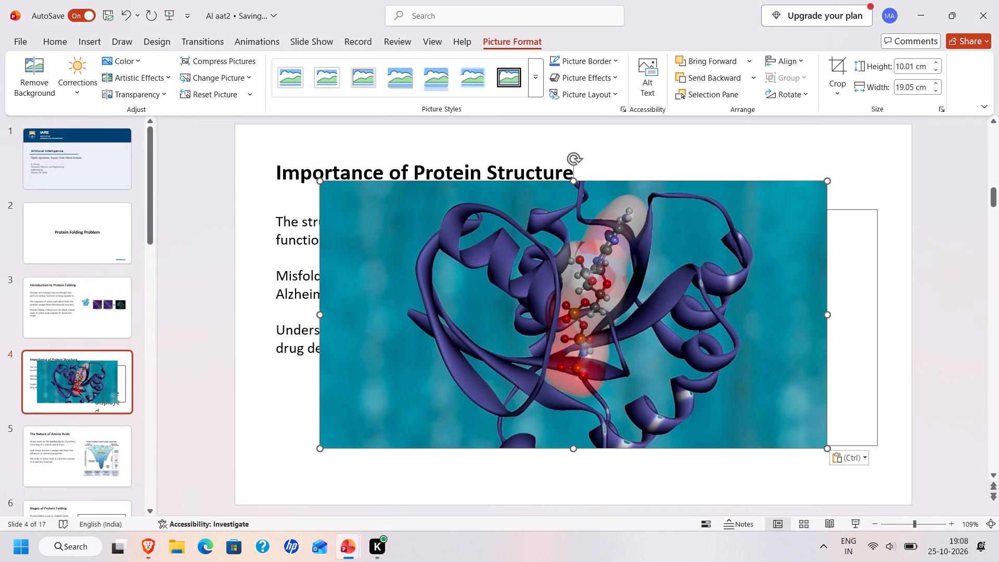
left_click(864, 292)
key("Delete")
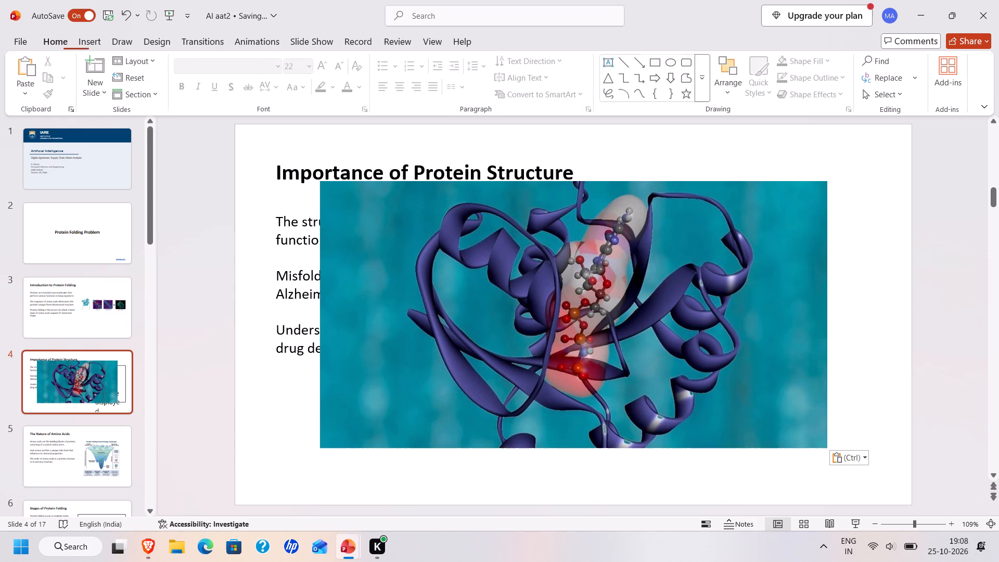
Shrink the pasted protein picture proportionally and place it beside the text on the Importance of Protein Structure slide.
left_click(464, 226)
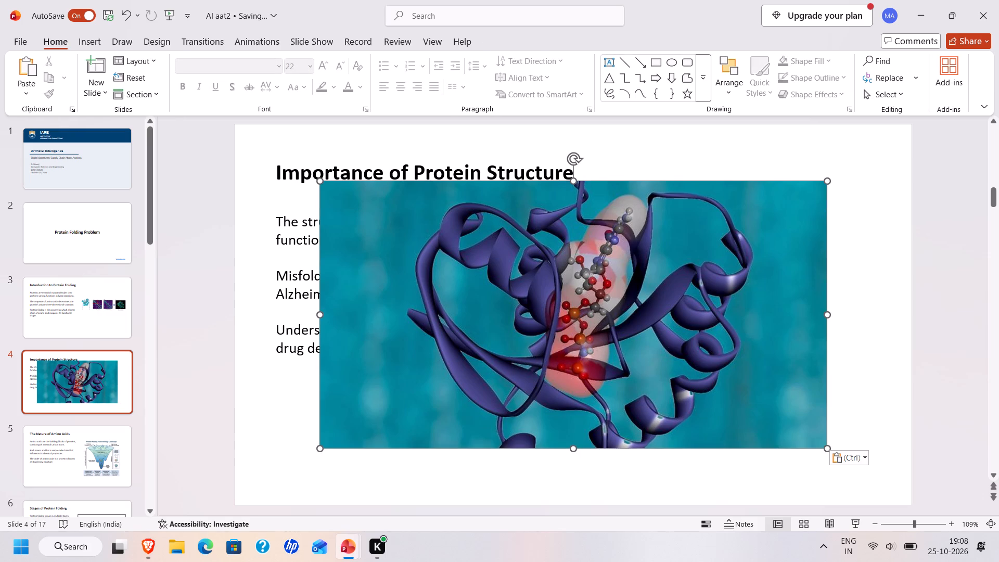
left_click_drag(321, 181, 638, 281)
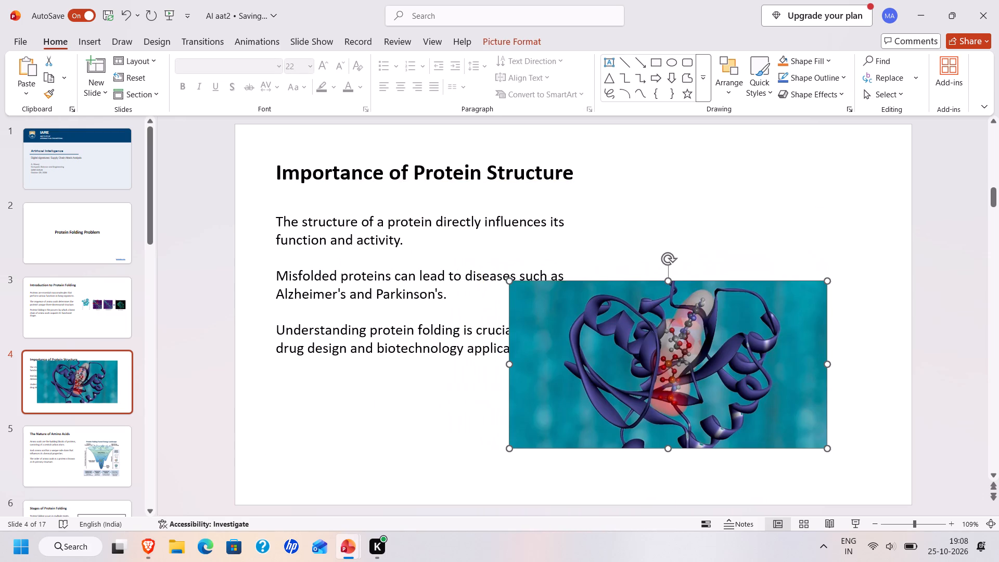
left_click_drag(645, 379, 713, 317)
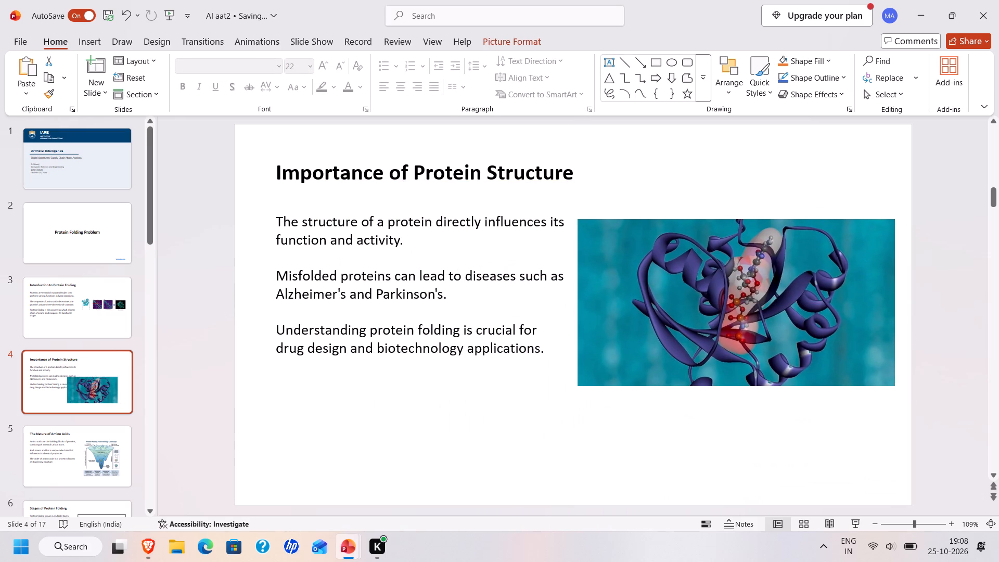
Nudge the protein picture slightly up and closer to the text on the Importance of Protein Structure slide.
left_click_drag(713, 317, 711, 314)
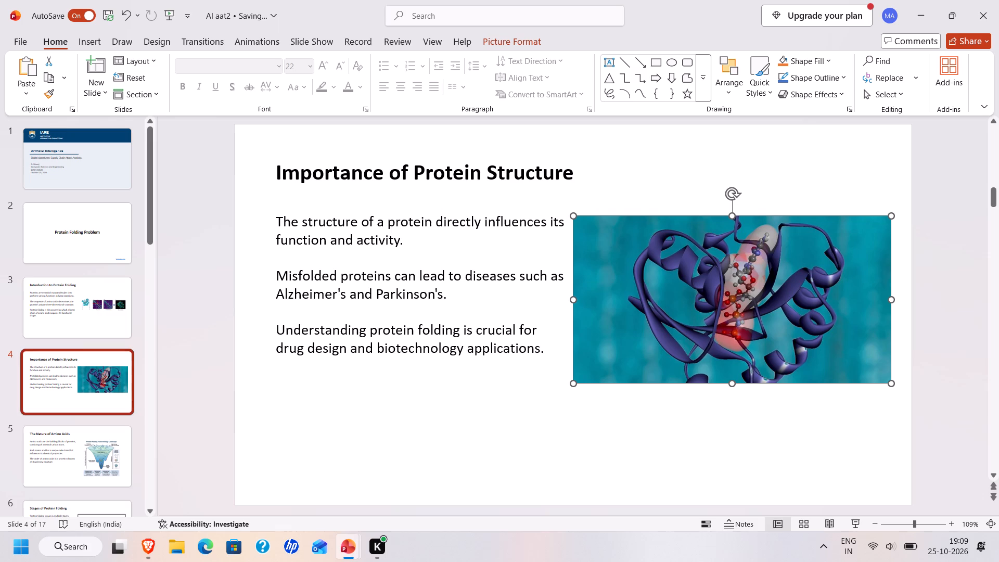
For the Stages of Protein Folding slide, switch to Brave and search images for "stages of protein folding AI and ML".
left_click(84, 457)
key("Down")
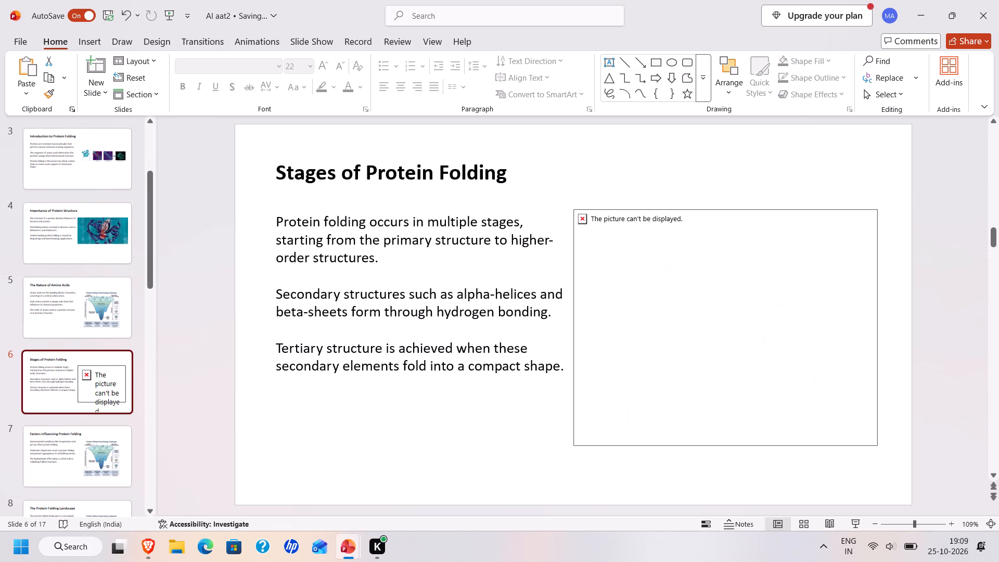
key("alt+Tab")
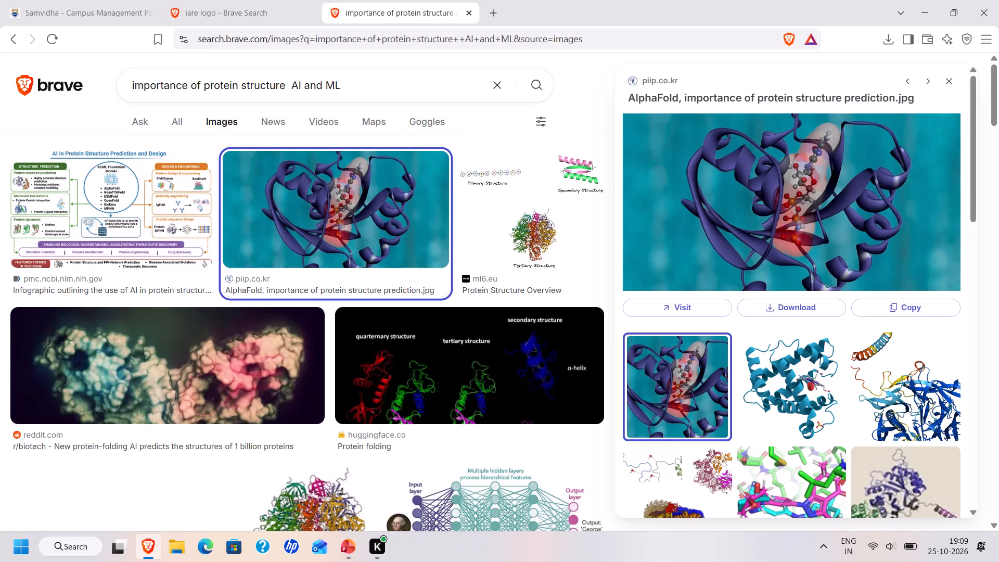
left_click_drag(289, 84, 132, 78)
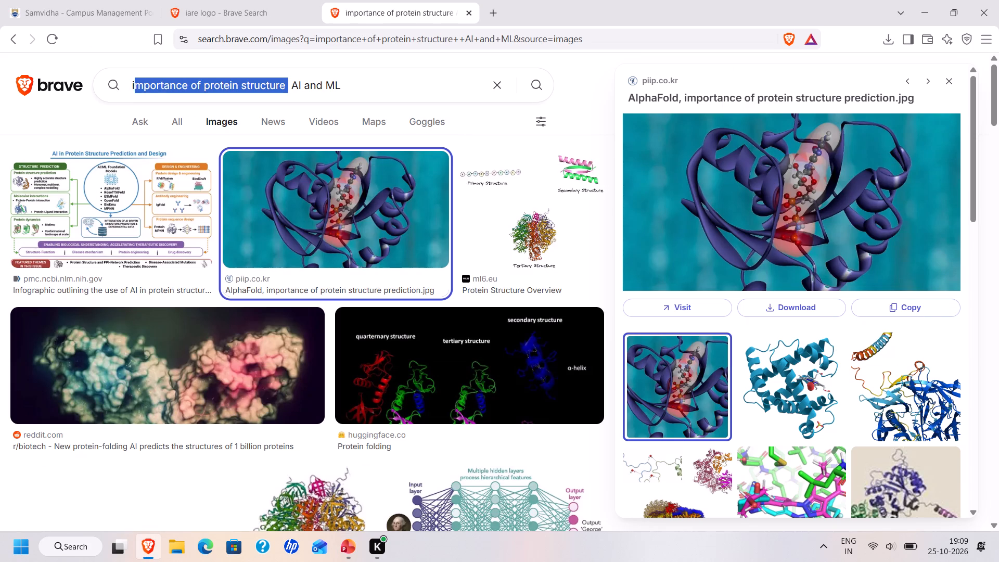
left_click_drag(132, 78, 121, 75)
type("stages of protei")
key("space")
key("BackSpace")
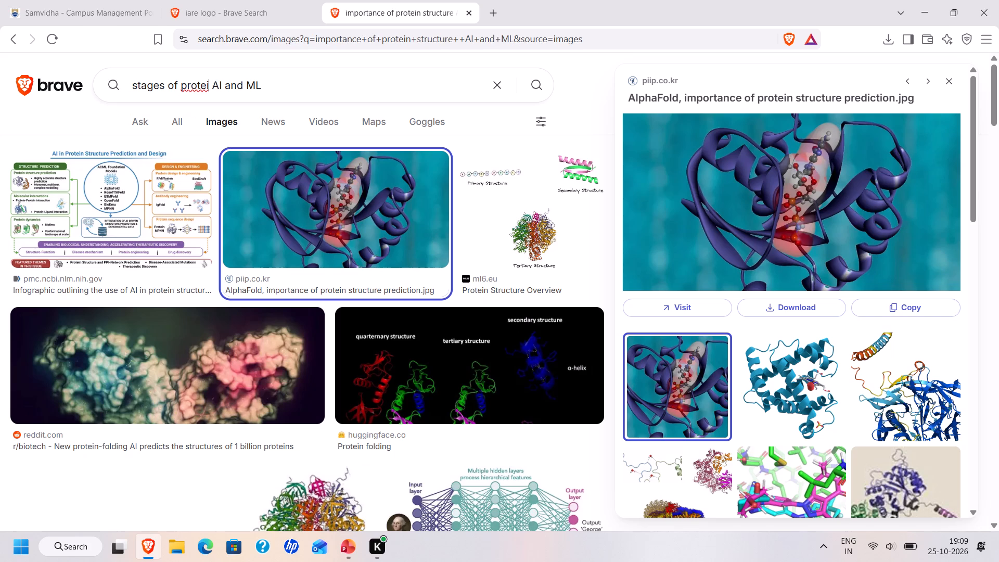
key("space")
key("BackSpace")
type("n")
key("space")
type("fol")
type("di")
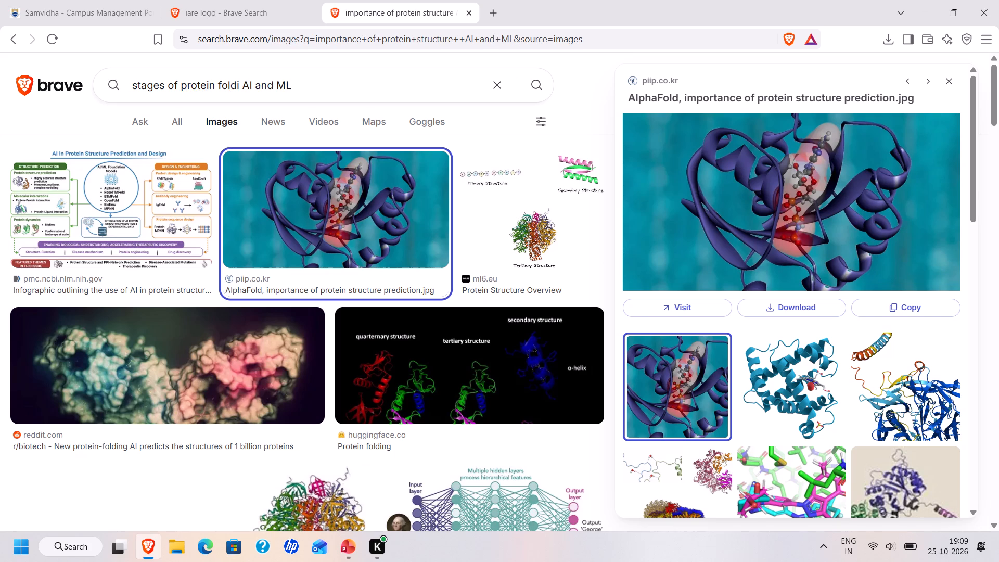
key("BackSpace")
type("ing")
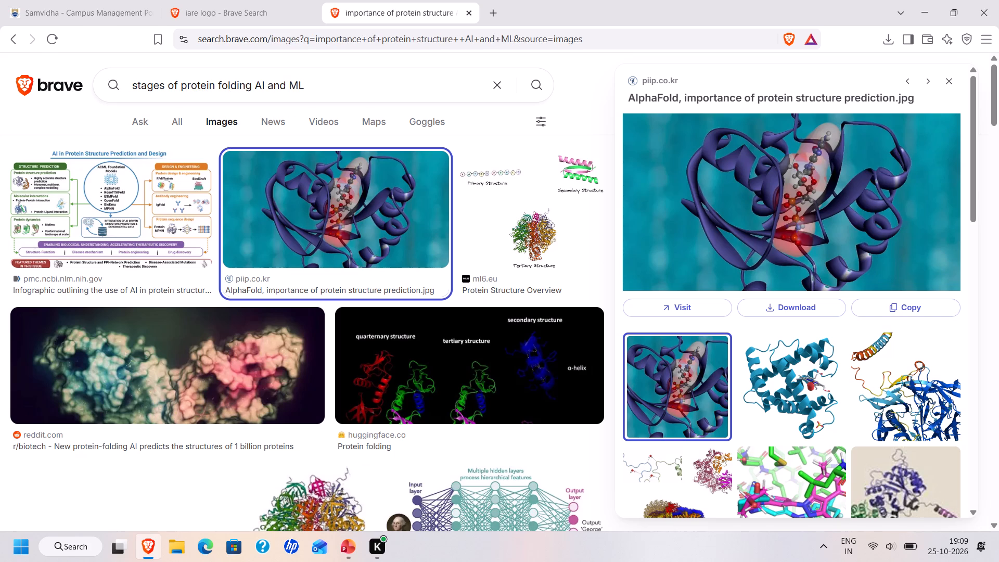
key("Return")
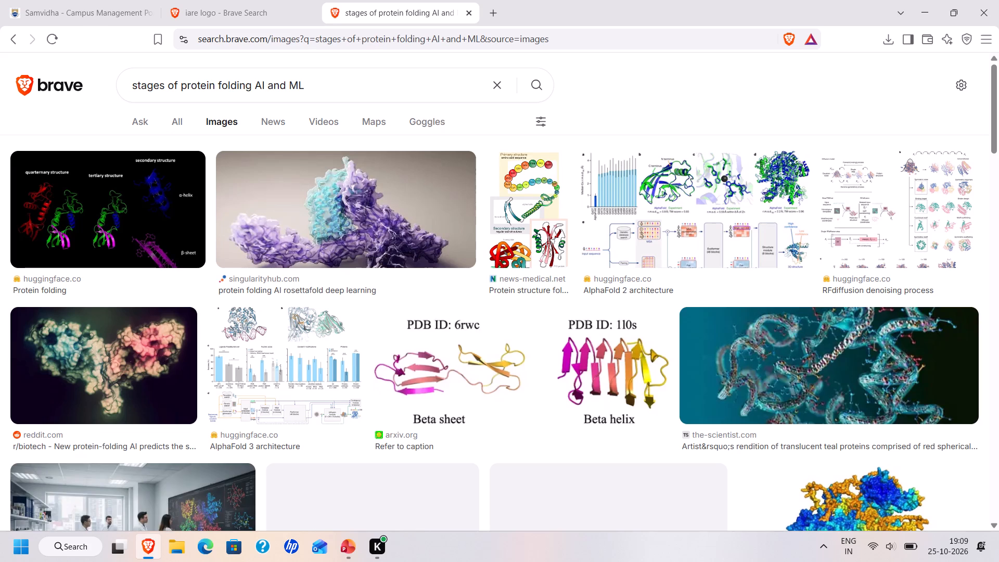
Copy the huggingface.co "Protein folding" picture and put it on the Stages of Protein Folding slide in AI aat2, replacing the broken picture.
left_click(126, 236)
right_click(803, 221)
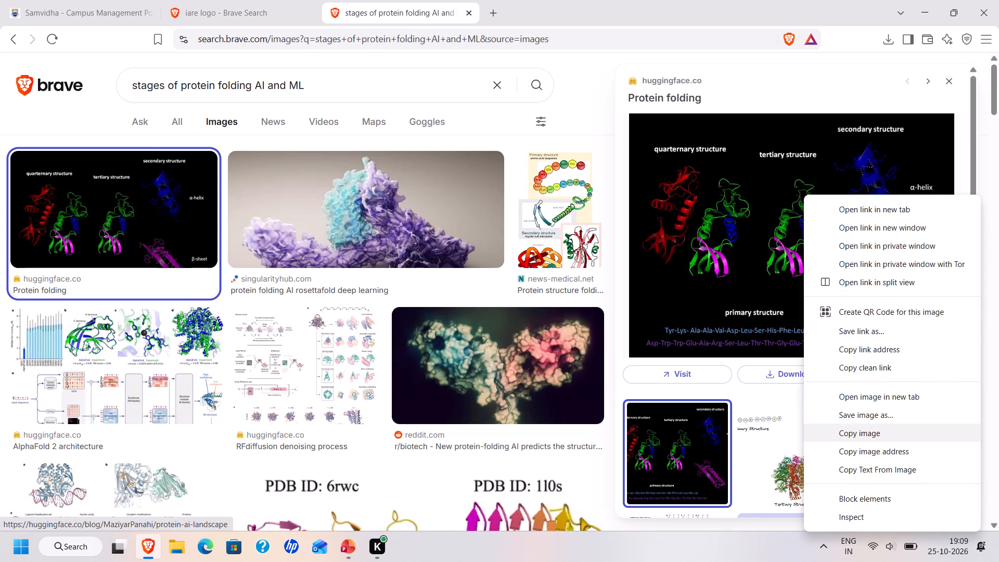
left_click(895, 431)
key("alt+Tab")
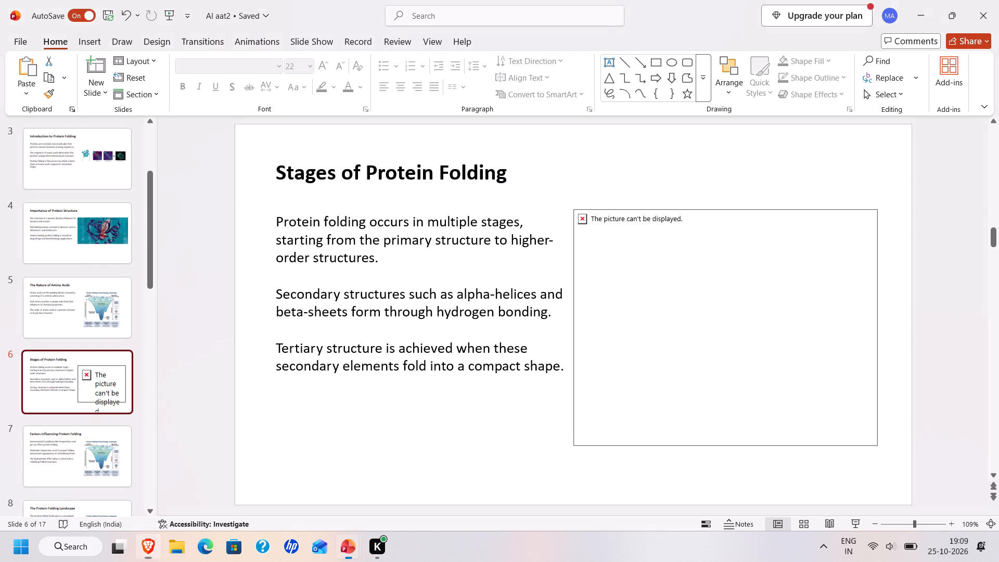
left_click(716, 313)
key("Delete")
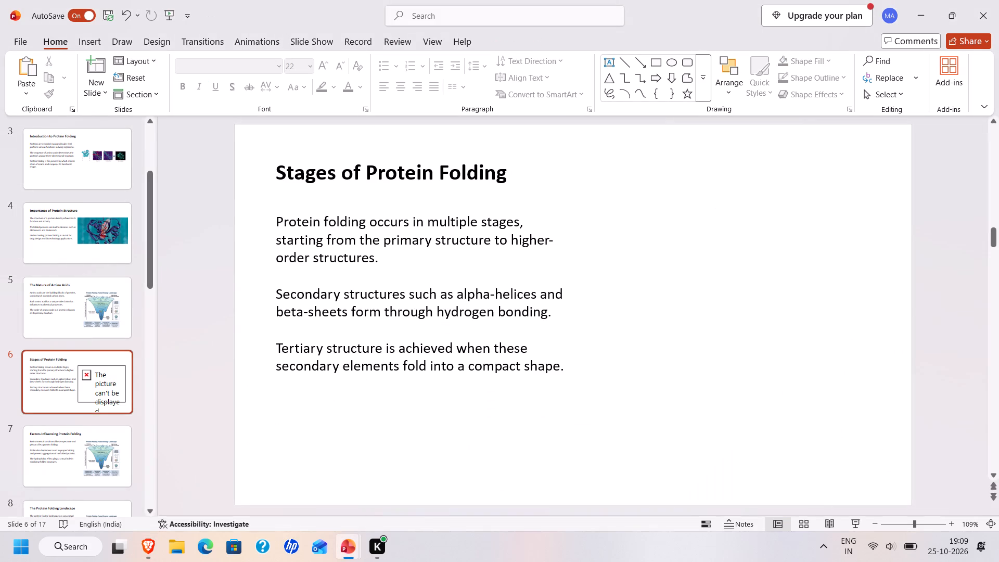
key("ctrl+v")
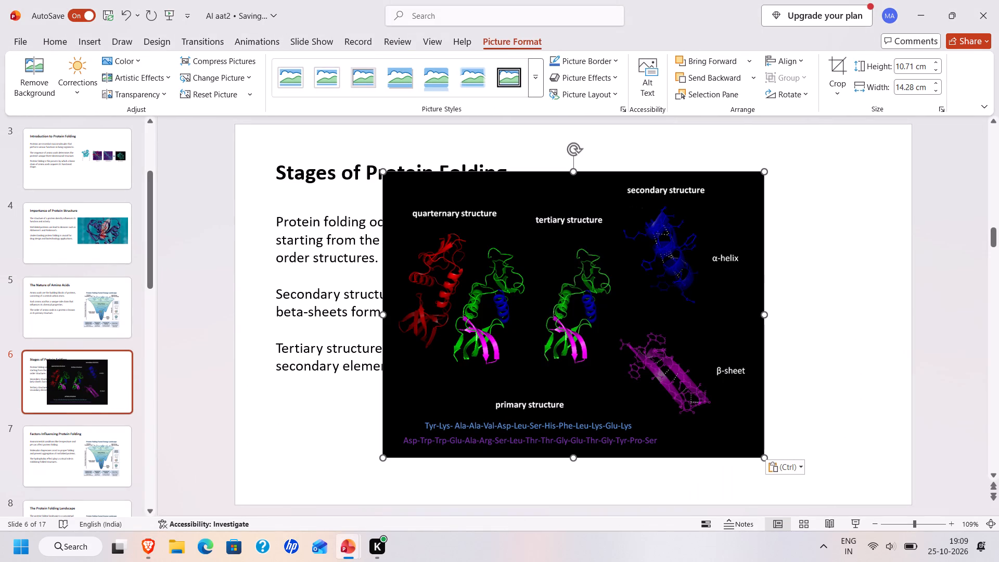
Shrink the pasted protein folding picture proportionally to about 6.83 by 9.11 cm and place it beside the Stages of Protein Folding text.
left_click_drag(382, 175, 593, 275)
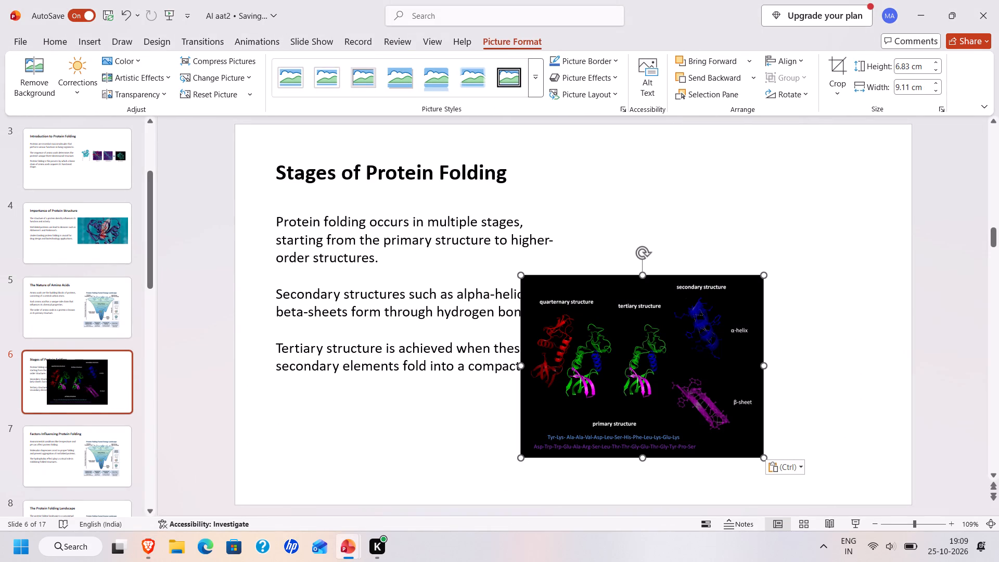
left_click_drag(599, 336, 677, 280)
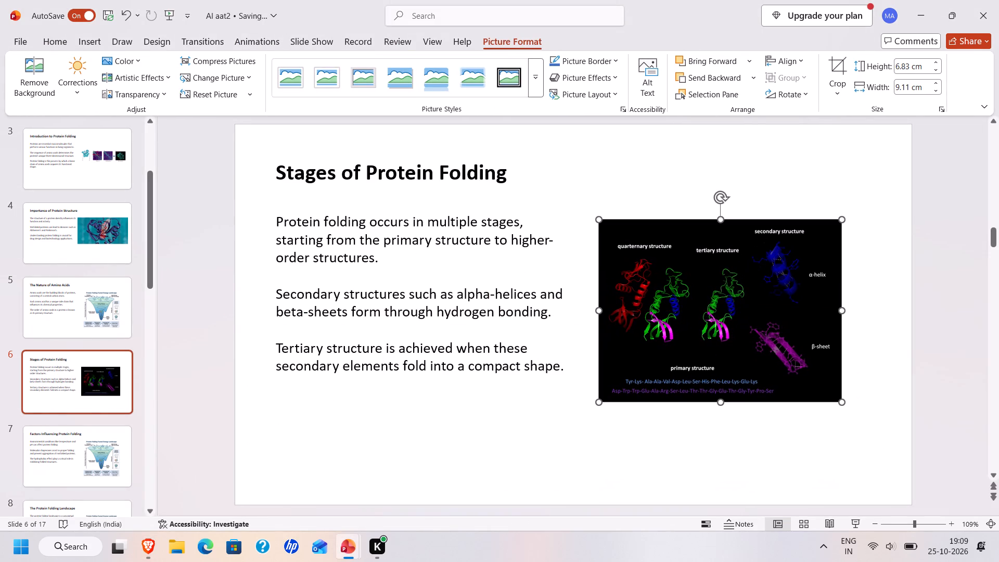
left_click_drag(675, 280, 673, 274)
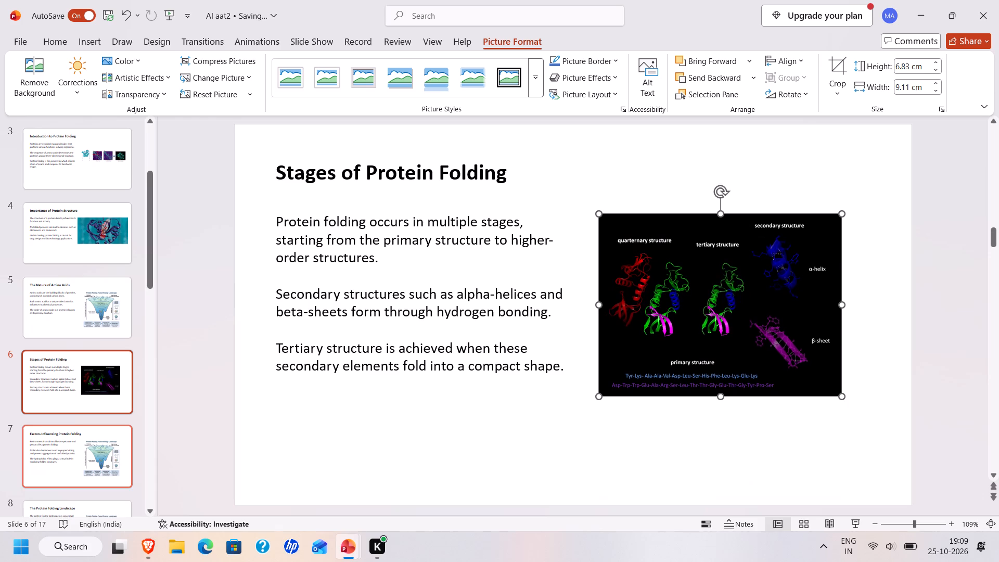
On The Levinthal Paradox slide, paste the same protein folding picture and delete the placeholder image.
left_click(113, 449)
key("Down")
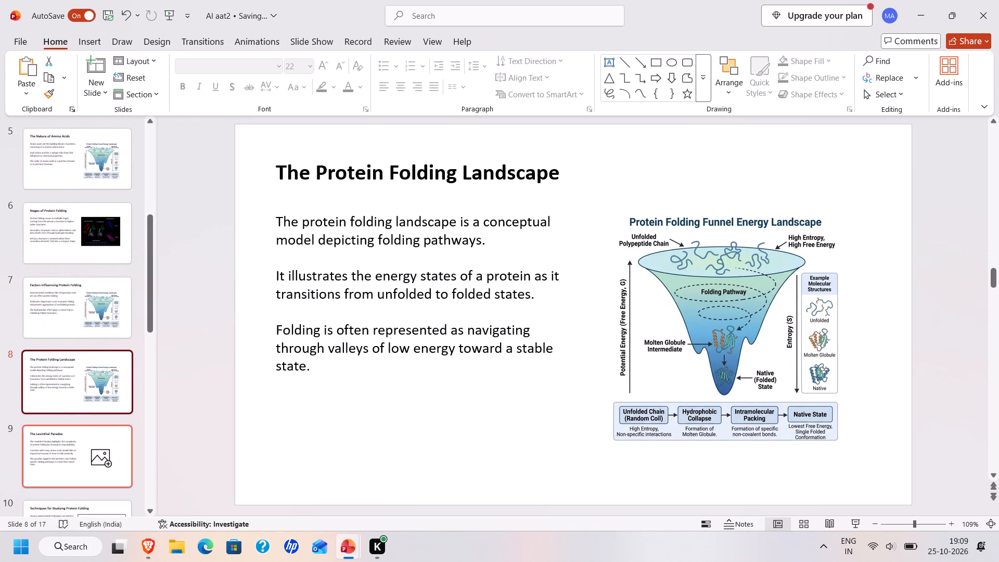
key("Down")
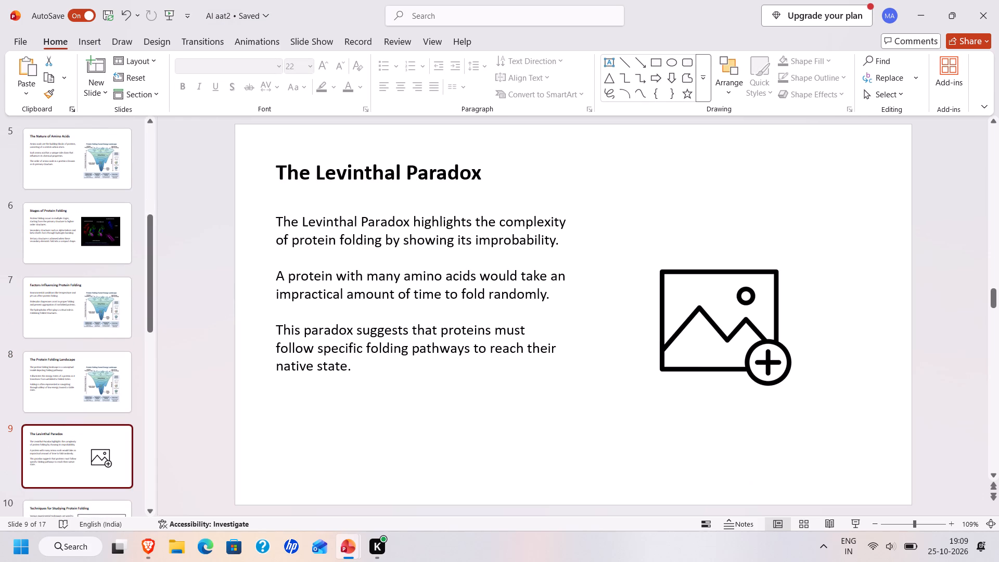
left_click(718, 329)
key("ctrl+v")
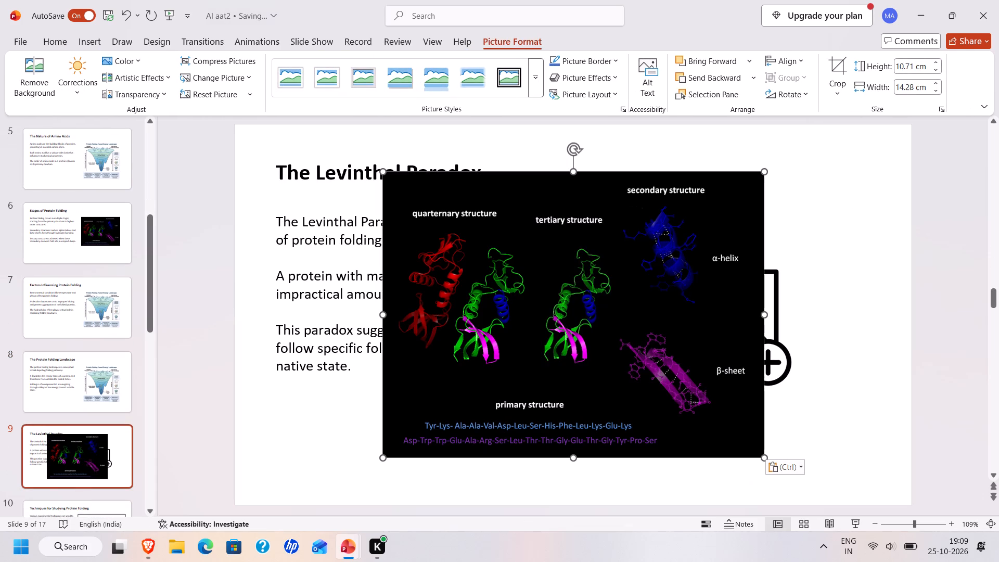
left_click(775, 298)
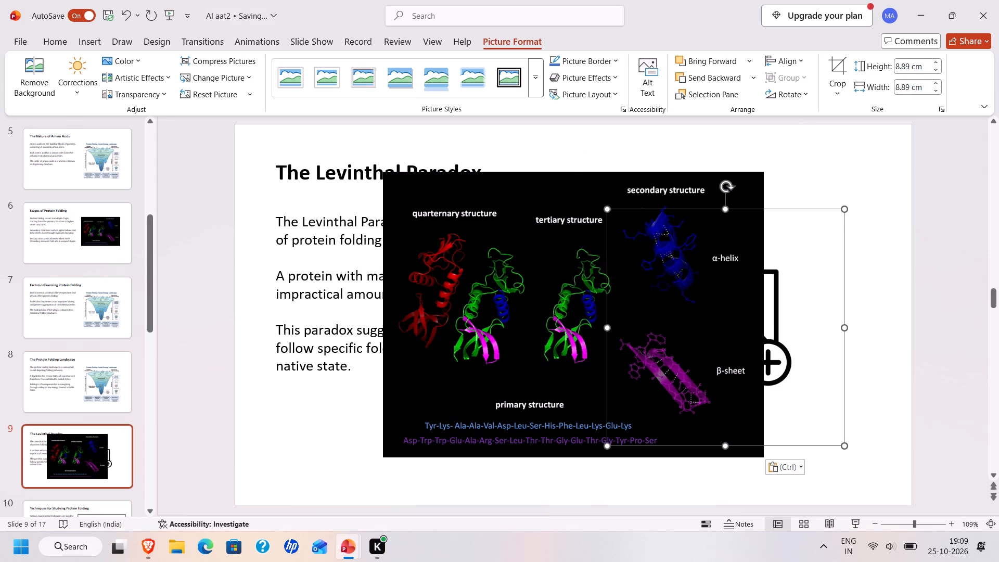
key("Delete")
Shrink the pasted picture proportionally and place it beside the text on The Levinthal Paradox slide.
left_click(669, 299)
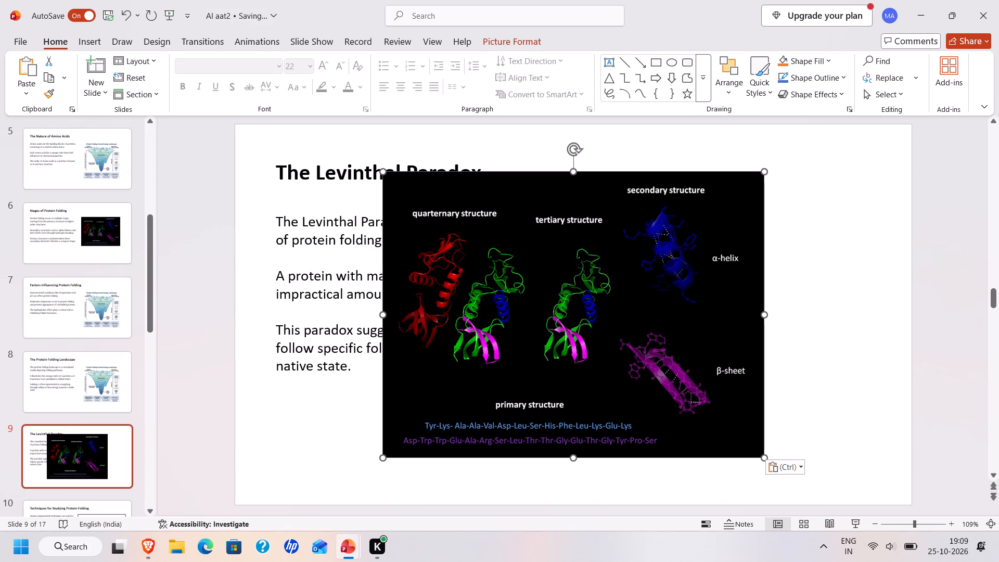
left_click_drag(385, 170, 517, 249)
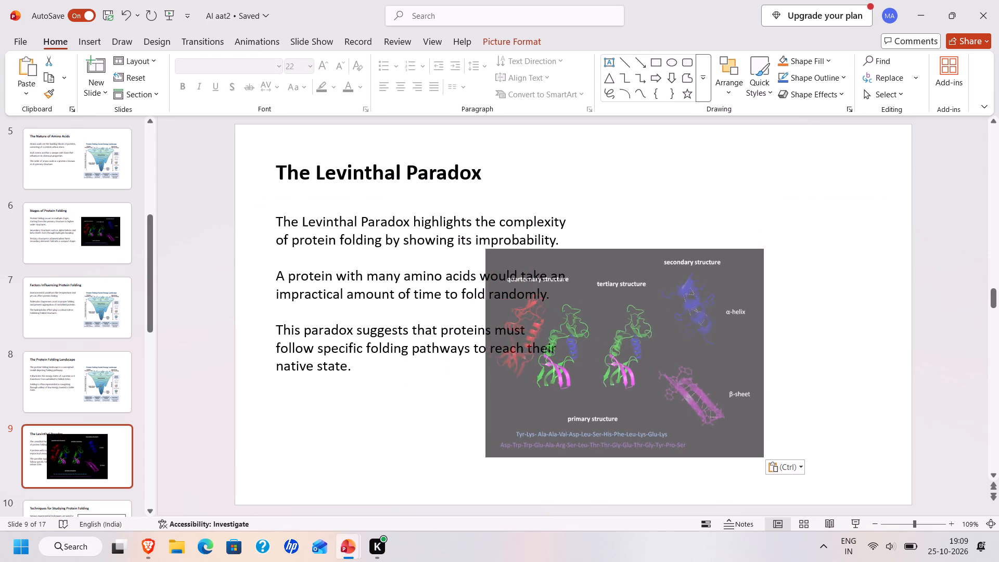
left_click_drag(517, 249, 518, 249)
left_click_drag(540, 302, 643, 269)
left_click(463, 373)
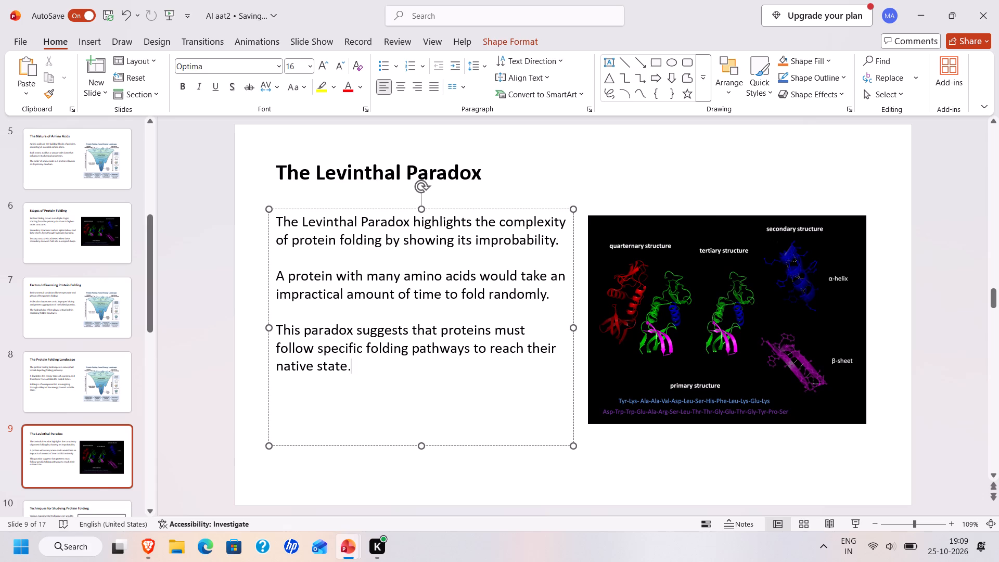
left_click(511, 468)
For the Techniques for Studying Protein Folding slide, switch to Brave and copy the huggingface.co picture "RFdiffusion denoising process" from the results.
key("Down")
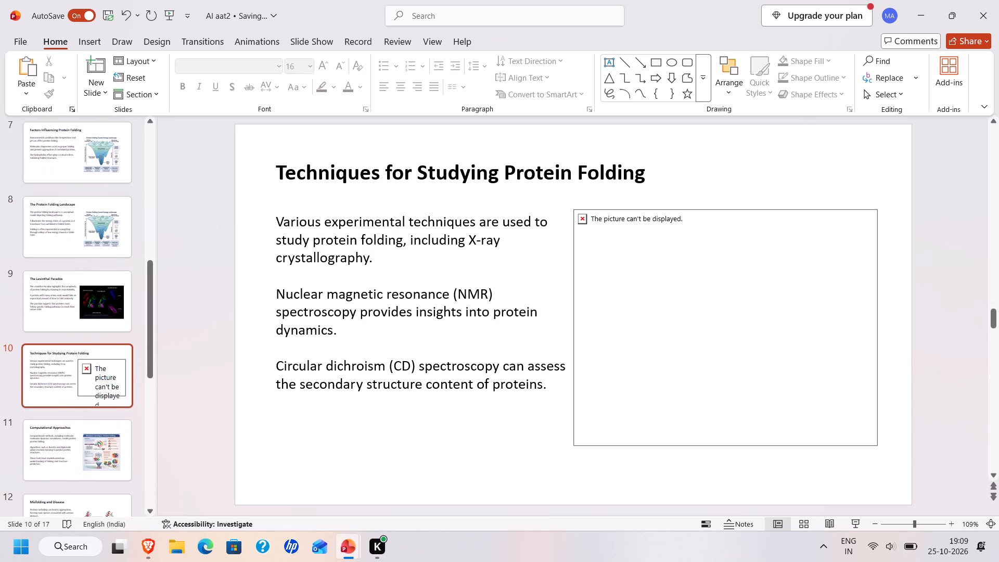
left_click(89, 377)
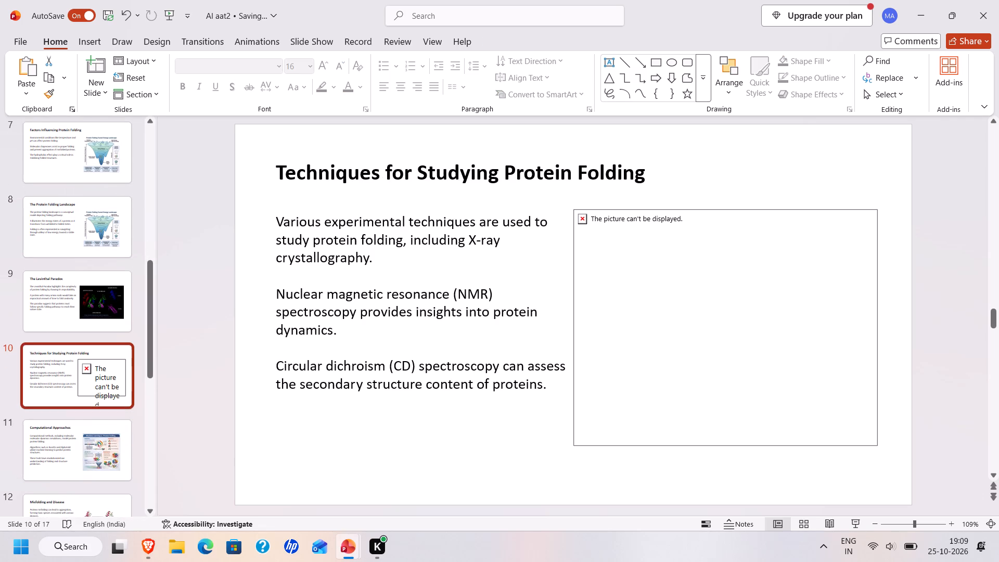
key("alt+Tab")
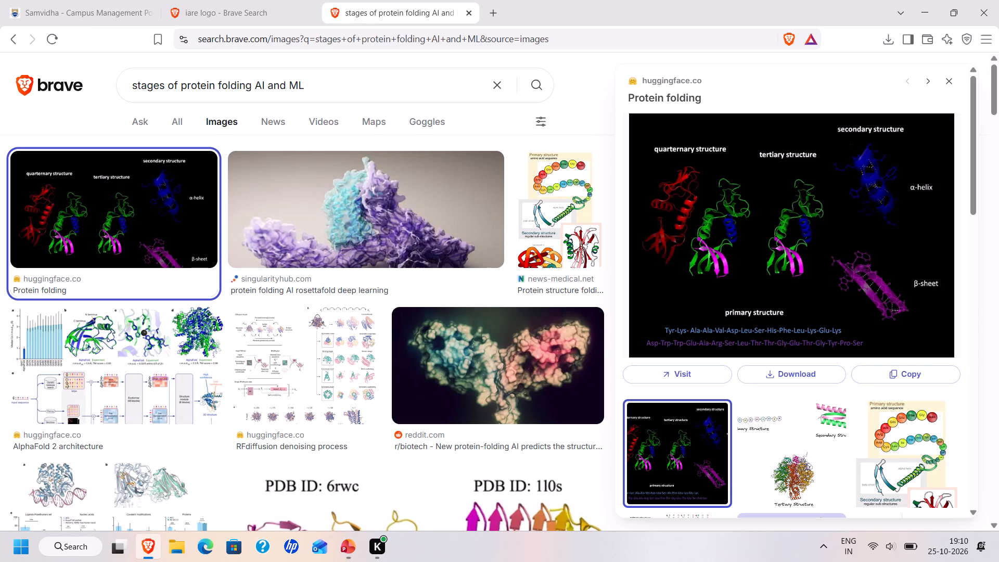
scroll(280, 402, "down", 1)
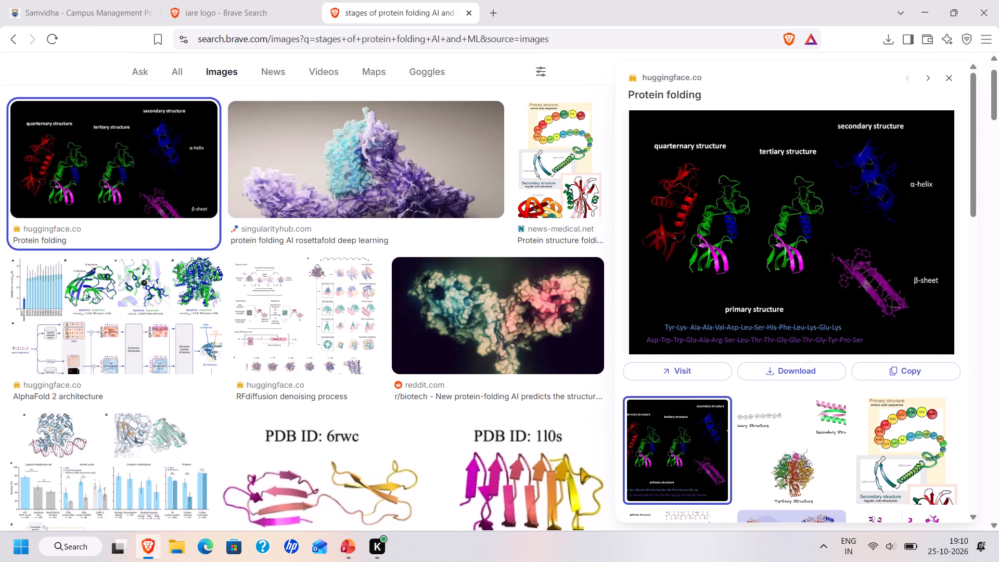
left_click(289, 321)
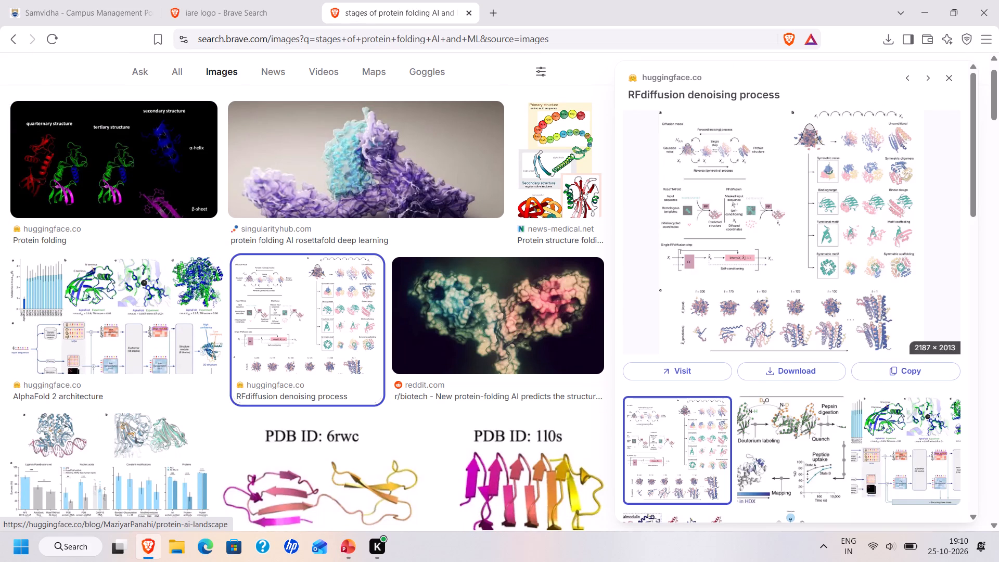
right_click(792, 214)
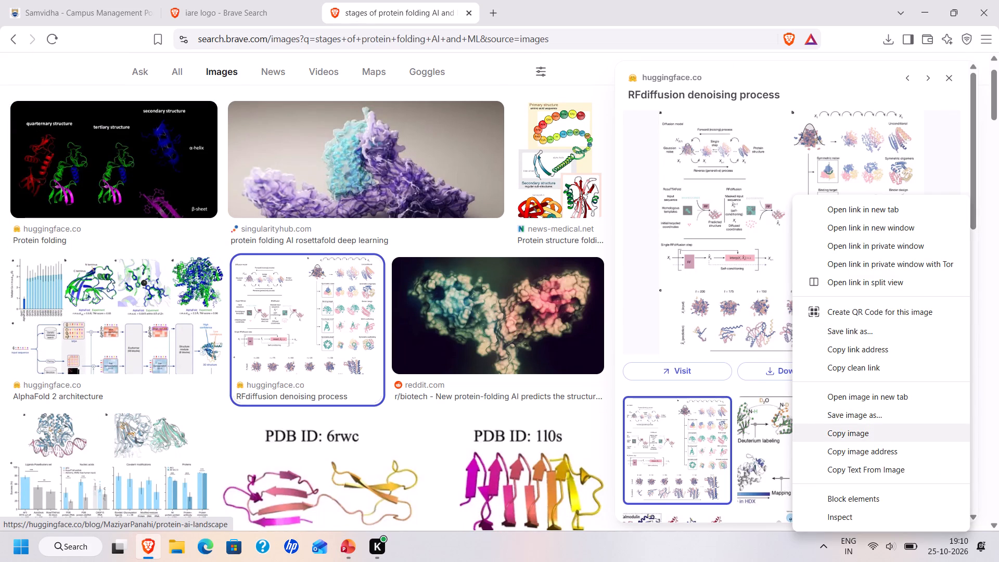
left_click(873, 437)
Back in AI aat2, replace the broken picture on the Techniques for Studying Protein Folding slide with the copied RFdiffusion picture.
key("alt+Tab")
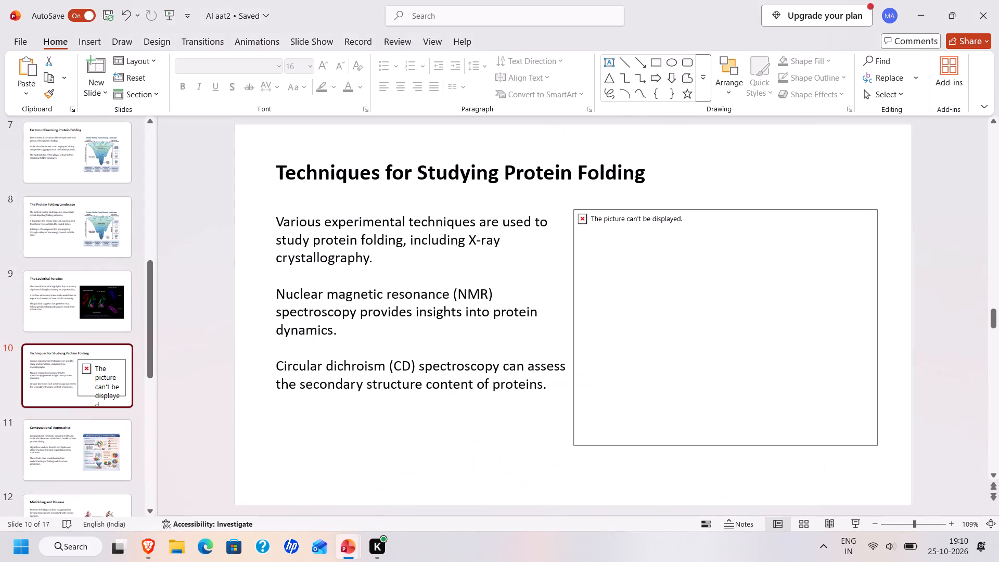
left_click(745, 368)
key("Delete")
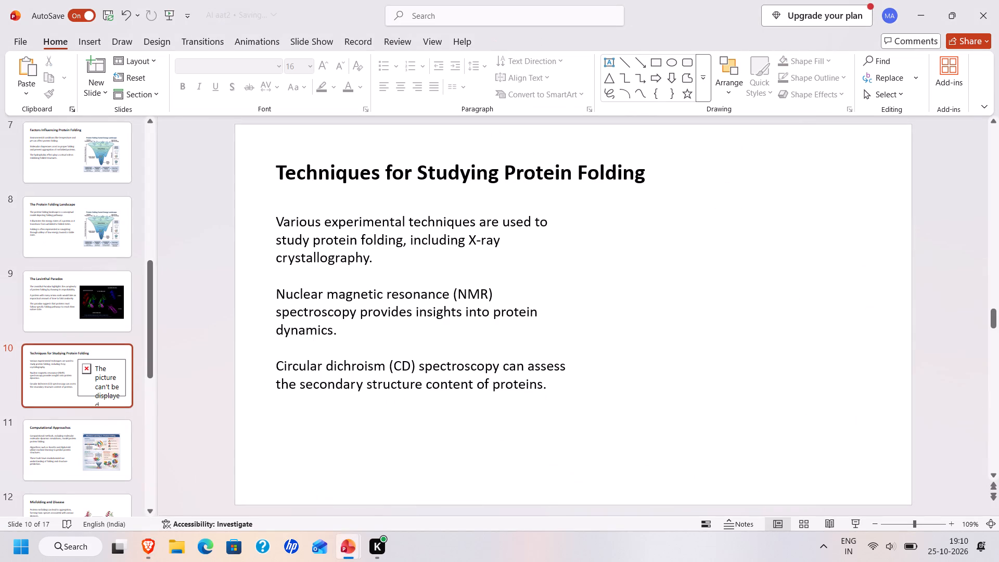
key("ctrl+v")
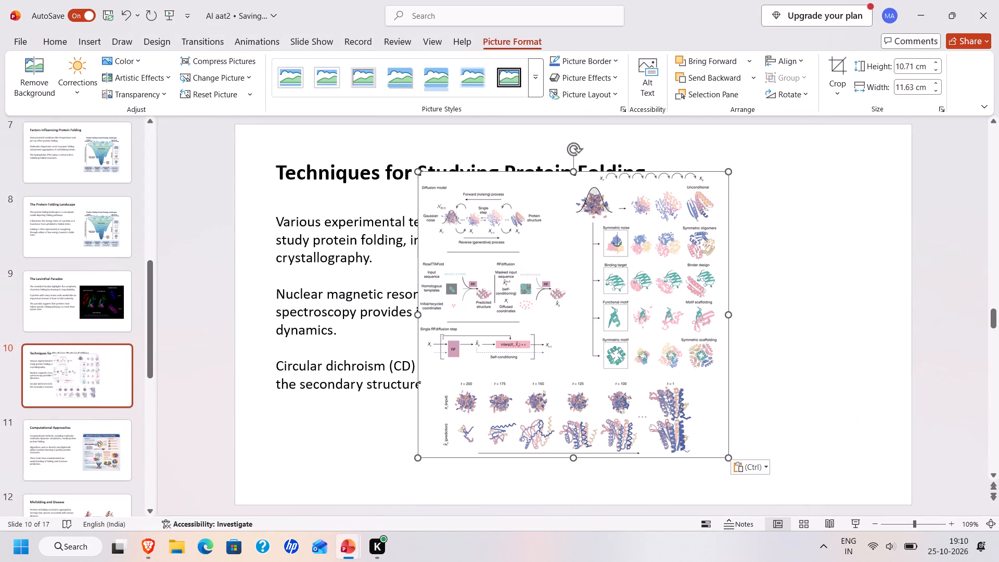
Shrink the RFdiffusion picture proportionally to about 7.44 by 8.08 cm and place it beside the Techniques for Studying Protein Folding text.
left_click_drag(417, 170, 647, 259)
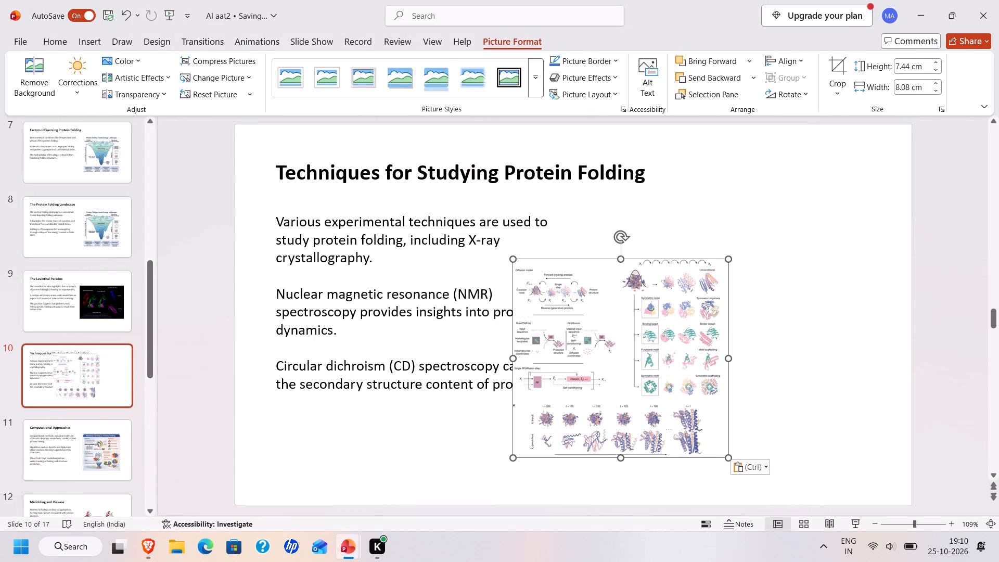
left_click_drag(641, 333, 774, 293)
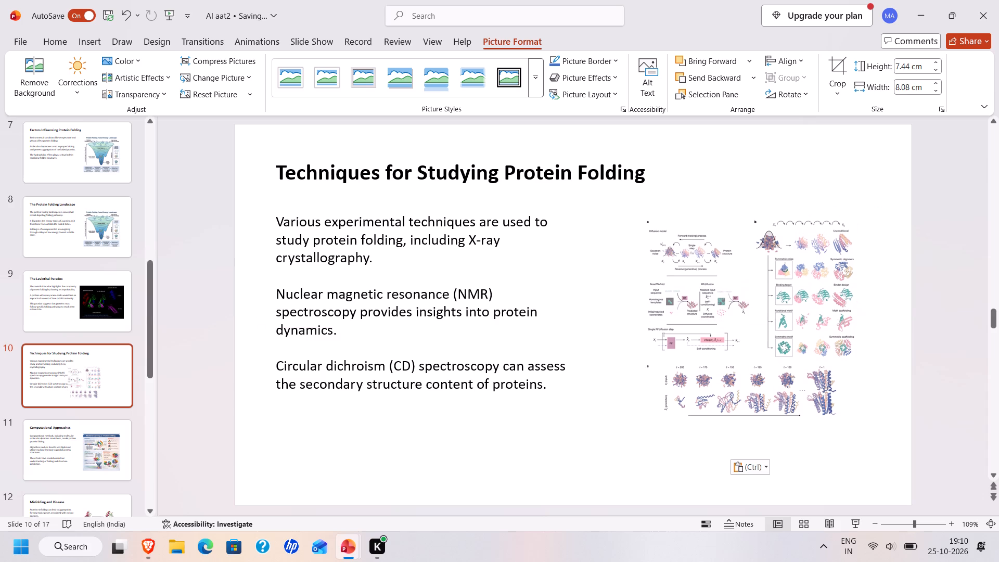
left_click_drag(774, 293, 774, 286)
left_click(603, 435)
Delete the placeholder or broken pictures from the Chaperones and Folding Assistants, Future Directions in Research, and Conclusion slides.
key("Down")
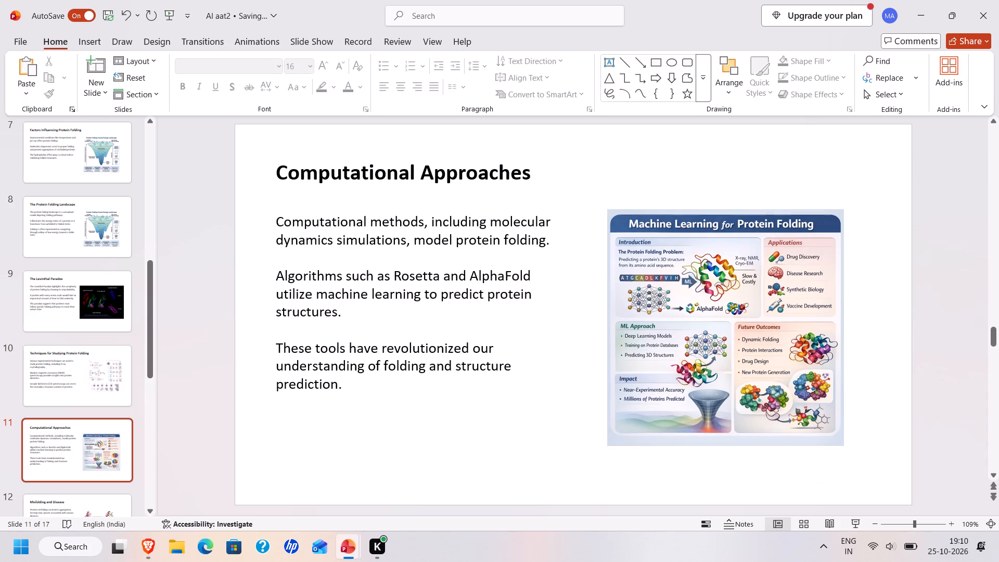
key("Down")
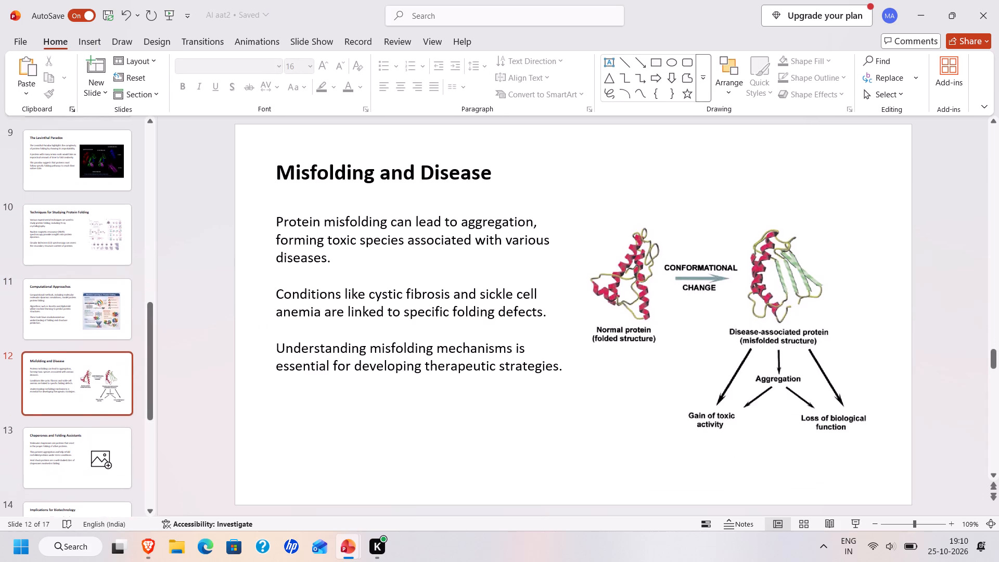
key("Down")
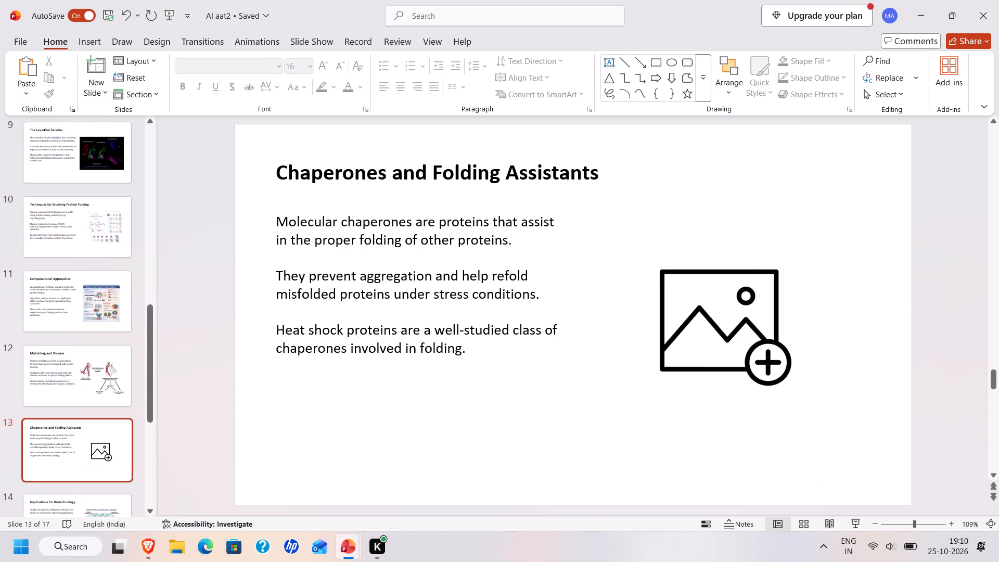
left_click(721, 308)
key("Delete")
key("Down")
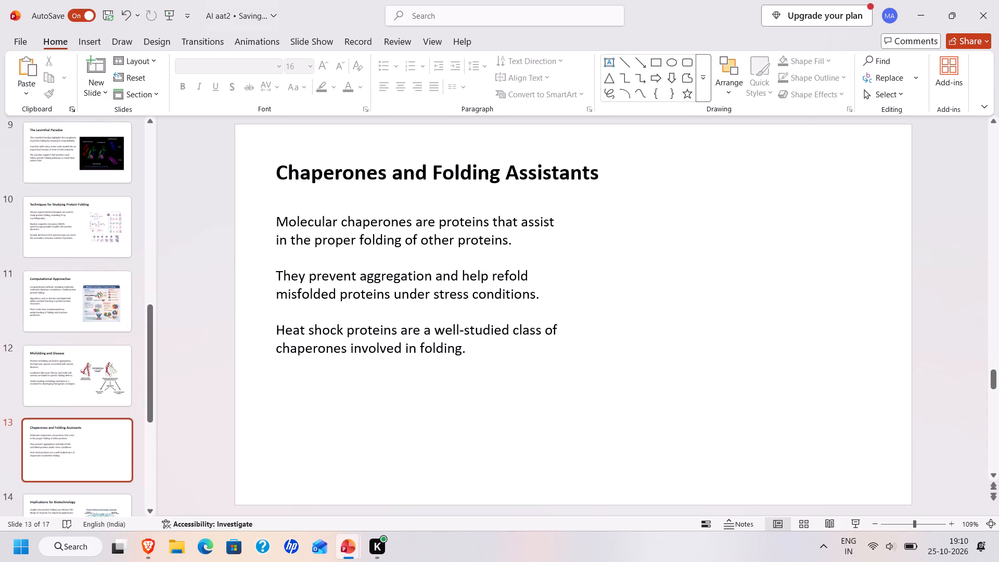
key("Down")
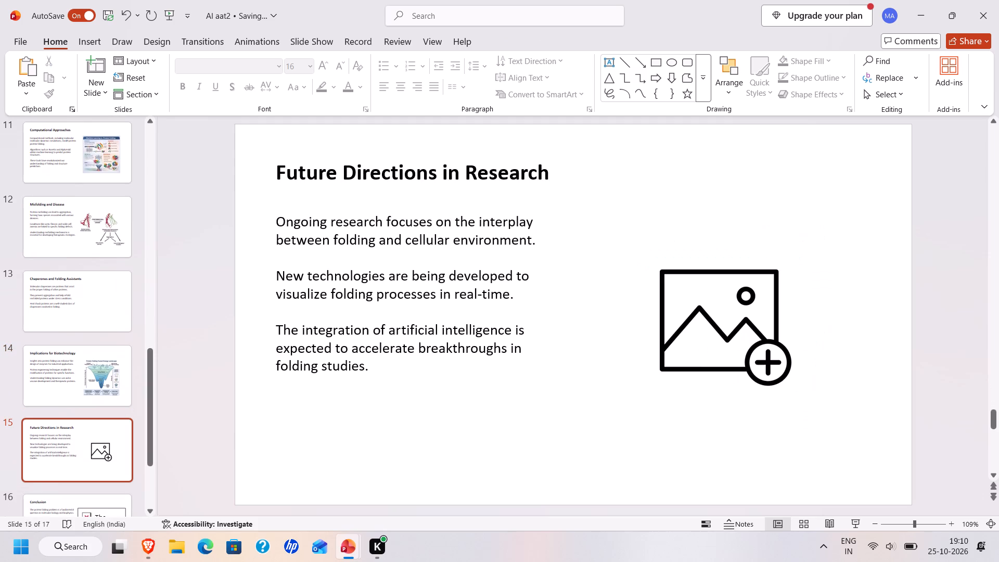
left_click(741, 342)
key("Delete")
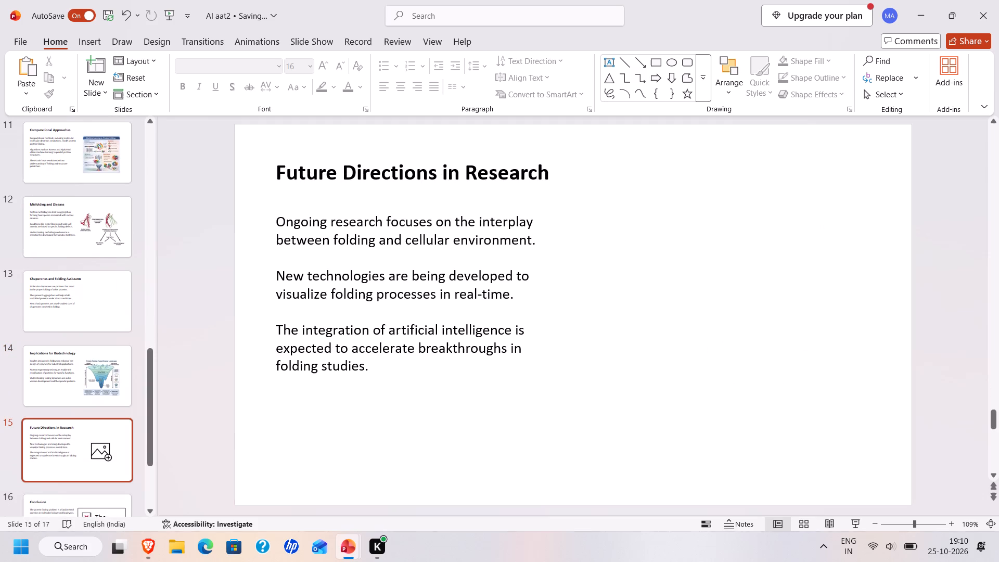
key("Down")
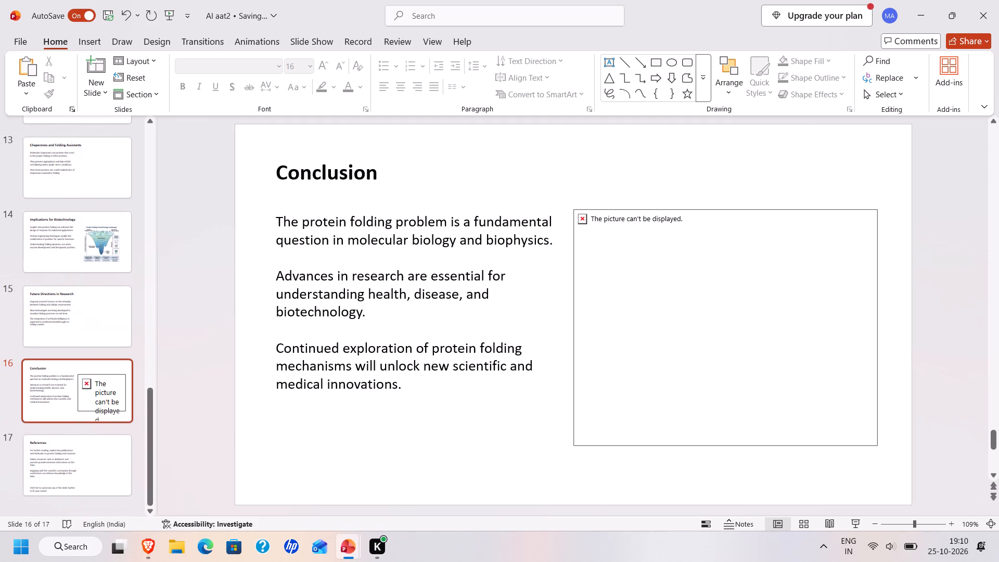
left_click(771, 328)
key("Delete")
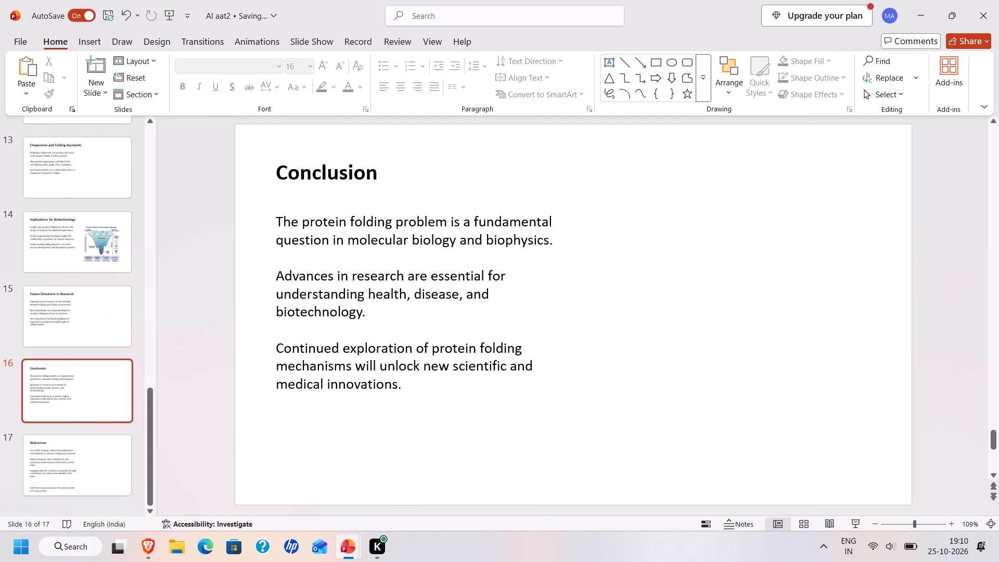
Copy the closing THANK YOU slide from ISM aat2 and paste it after the References slide in AI aat2.
scroll(557, 421, "down", 6)
key("alt+Tab")
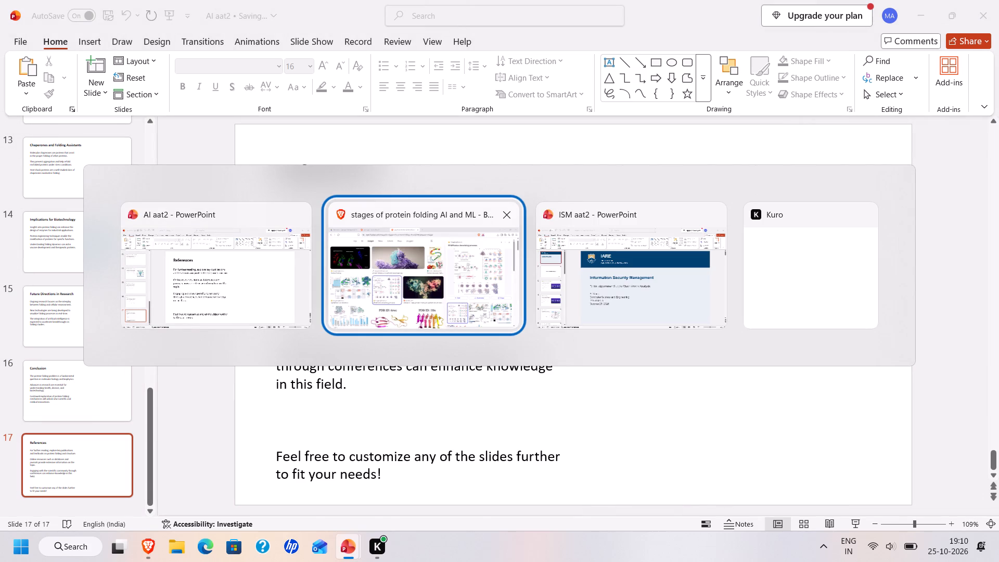
left_click(719, 261, "alt")
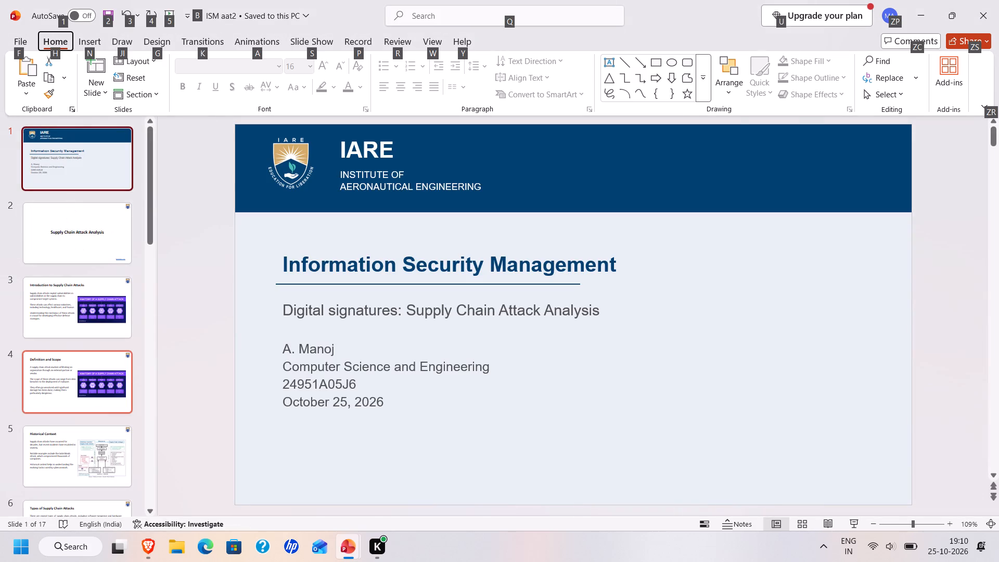
scroll(62, 408, "down", 20)
scroll(62, 408, "down", 20)
scroll(62, 408, "down", 20)
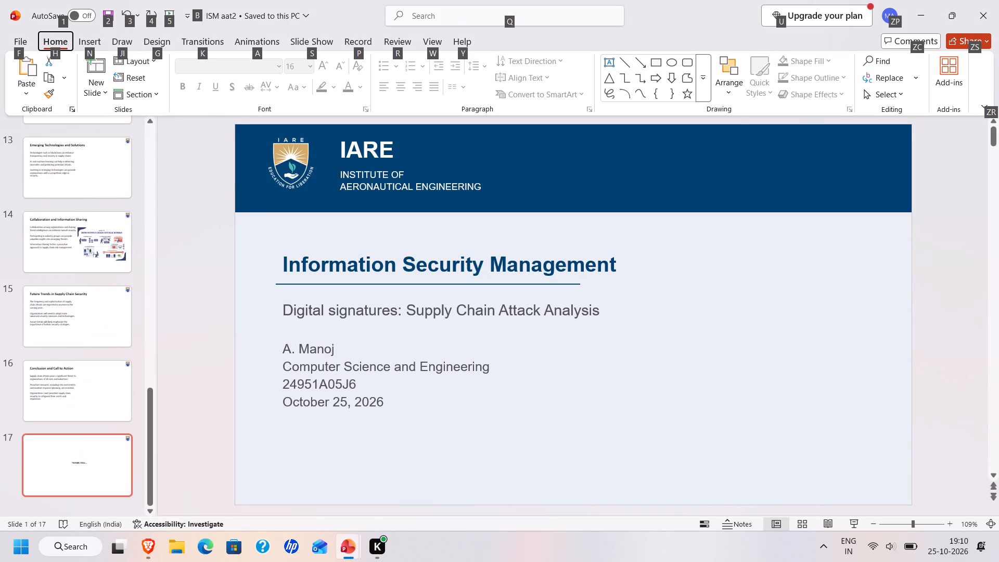
left_click(82, 455)
left_click(826, 296)
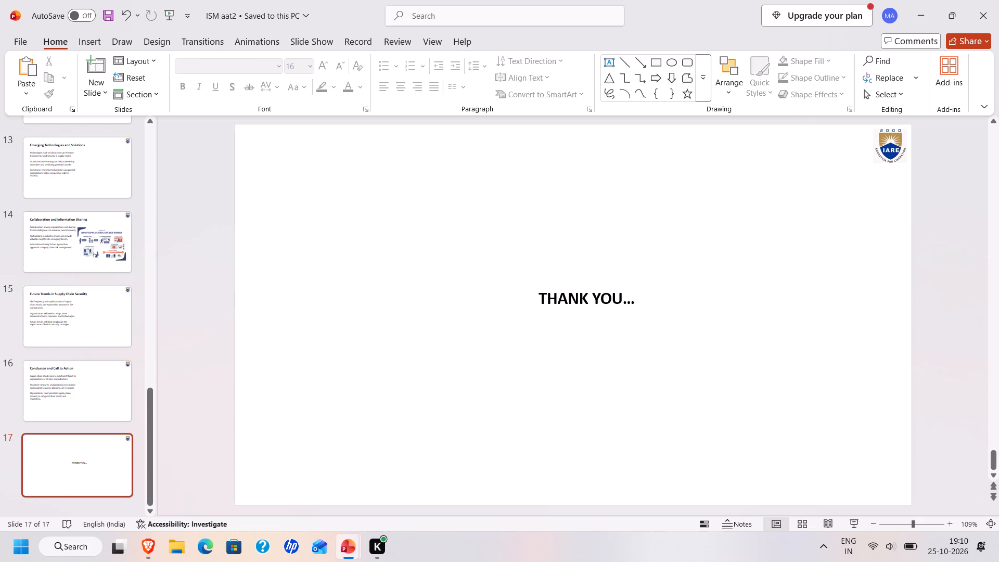
left_click(107, 460)
key("ctrl+c")
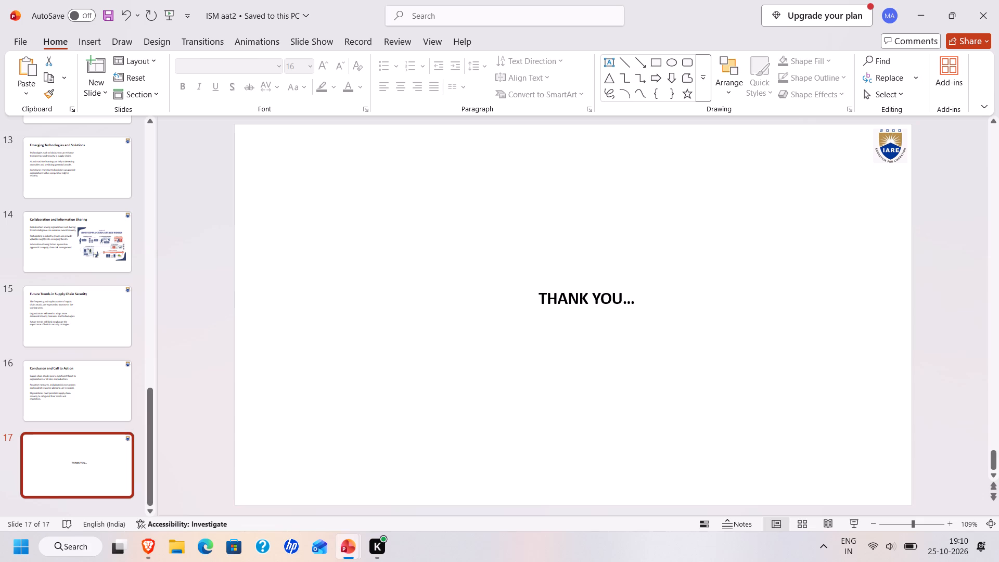
key("alt+Tab")
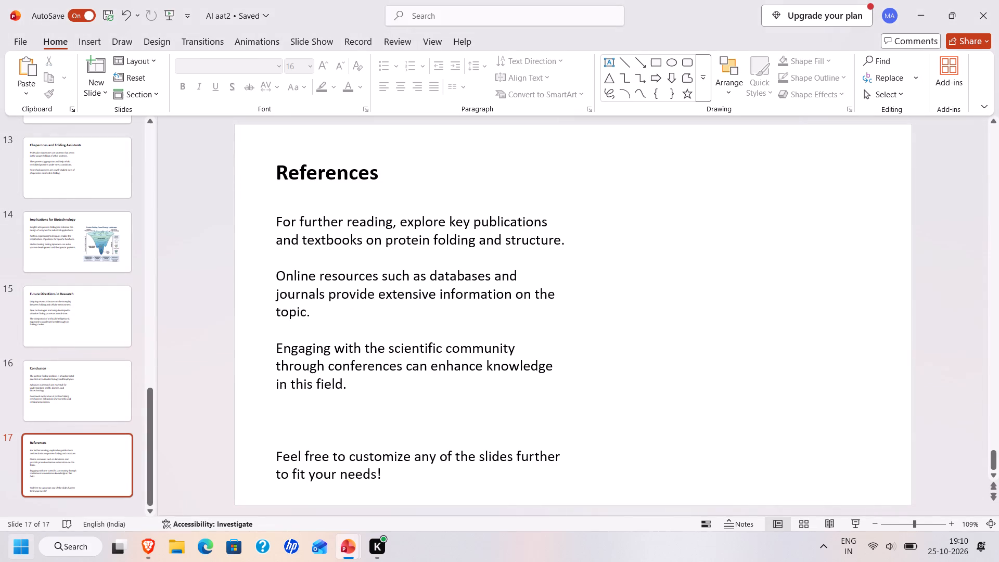
key("ctrl+v")
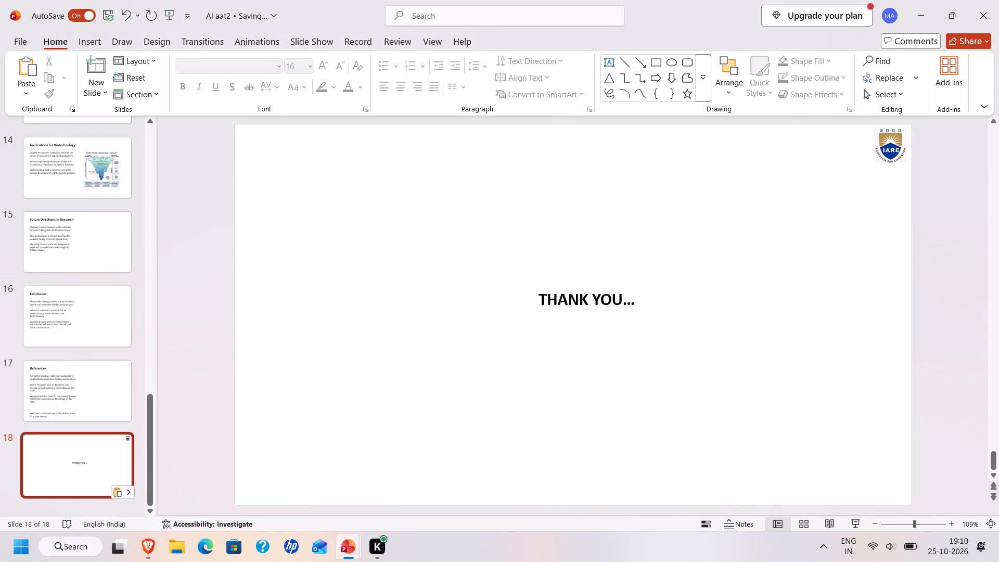
Copy the IARE logo from the THANK YOU slide and paste it on slides 17 back to 14, References through Implications for Biotechnology.
left_click(896, 136)
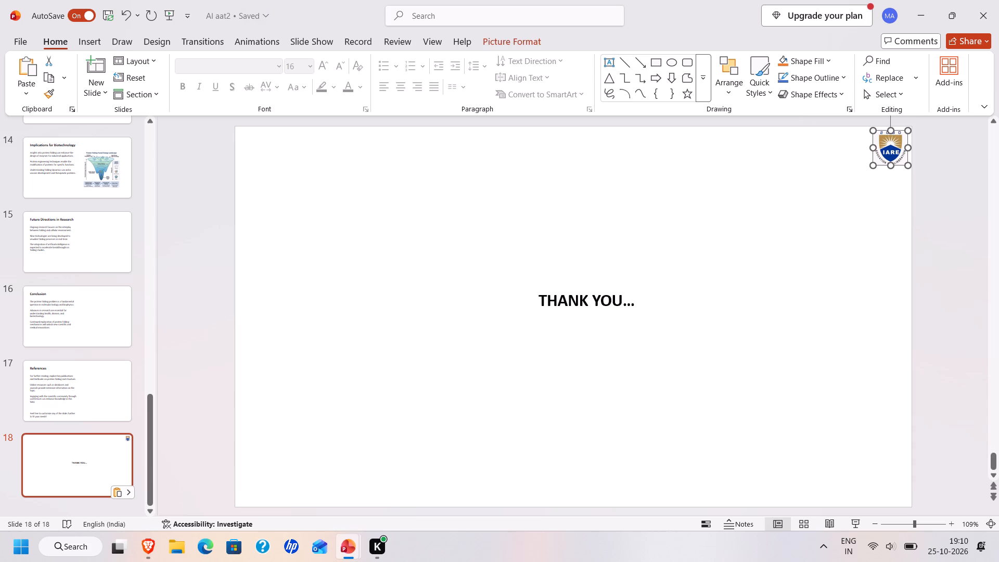
key("ctrl+c")
left_click(93, 397)
key("ctrl+v")
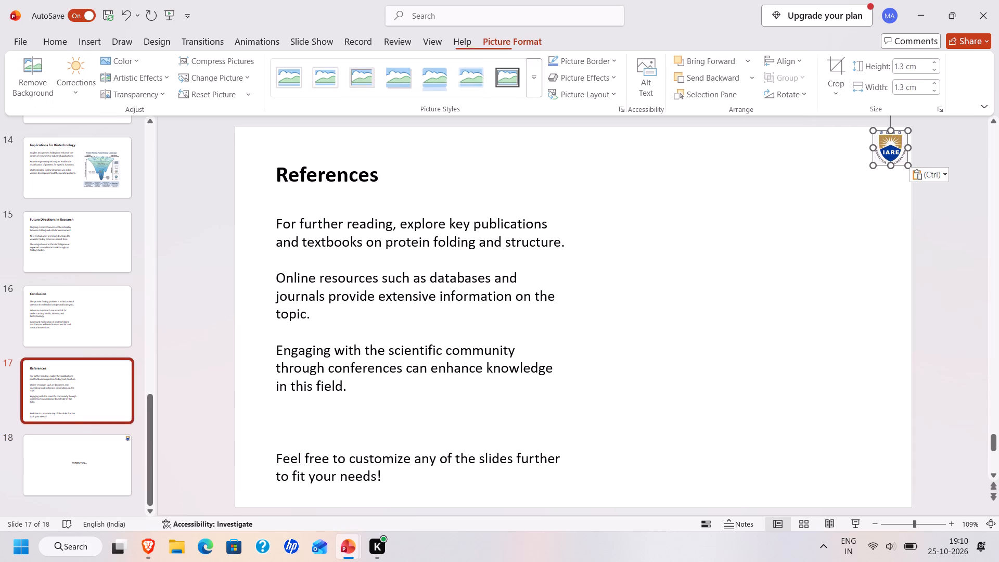
left_click(68, 327)
key("ctrl+v")
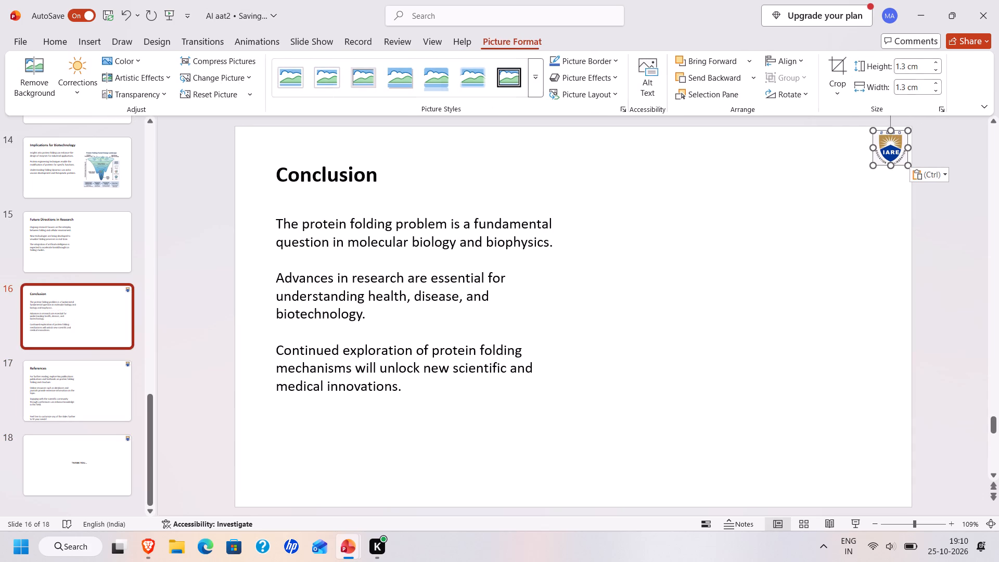
left_click(71, 252)
key("ctrl+v")
left_click(74, 181)
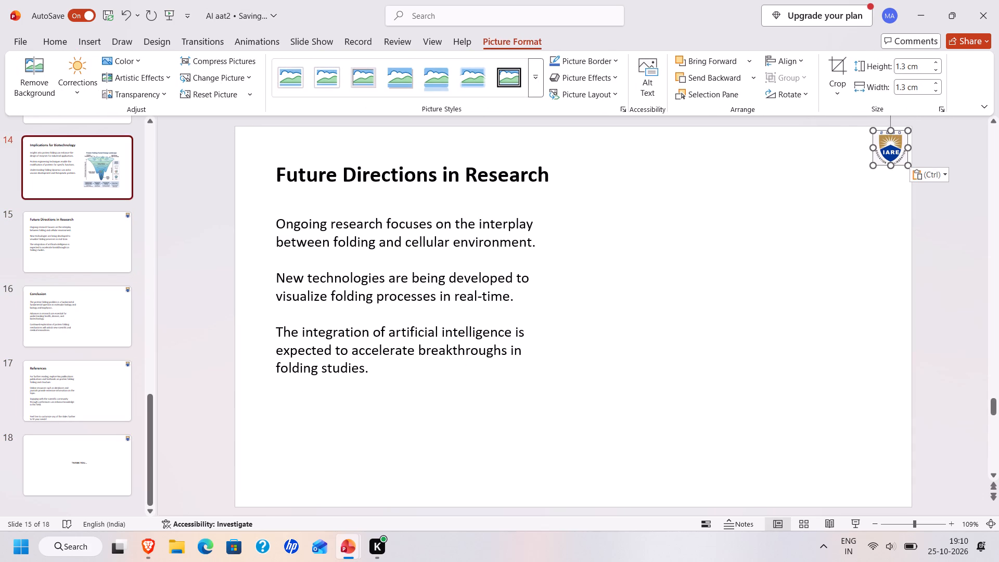
key("ctrl+v")
Paste the IARE logo on slides 13 back to 9, Chaperones and Folding Assistants through The Levinthal Paradox.
scroll(74, 174, "up", 3)
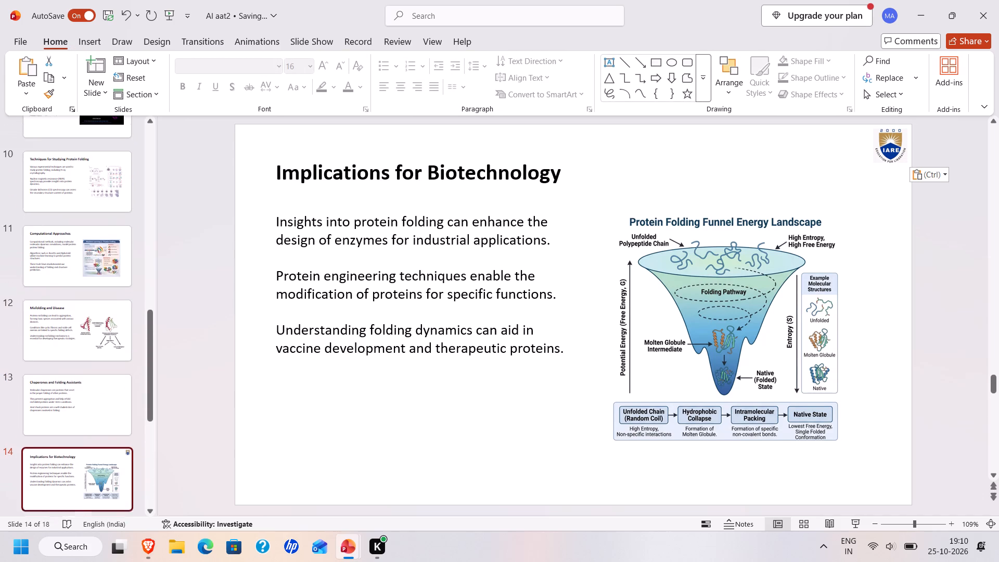
left_click(79, 410)
key("ctrl+v")
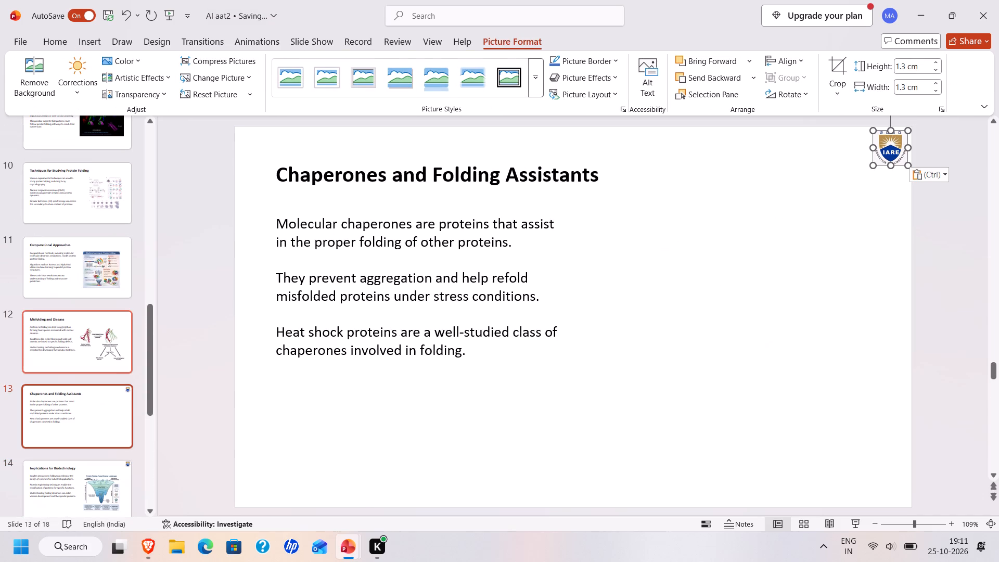
left_click(67, 350)
key("ctrl+v")
left_click(75, 272)
key("ctrl+v")
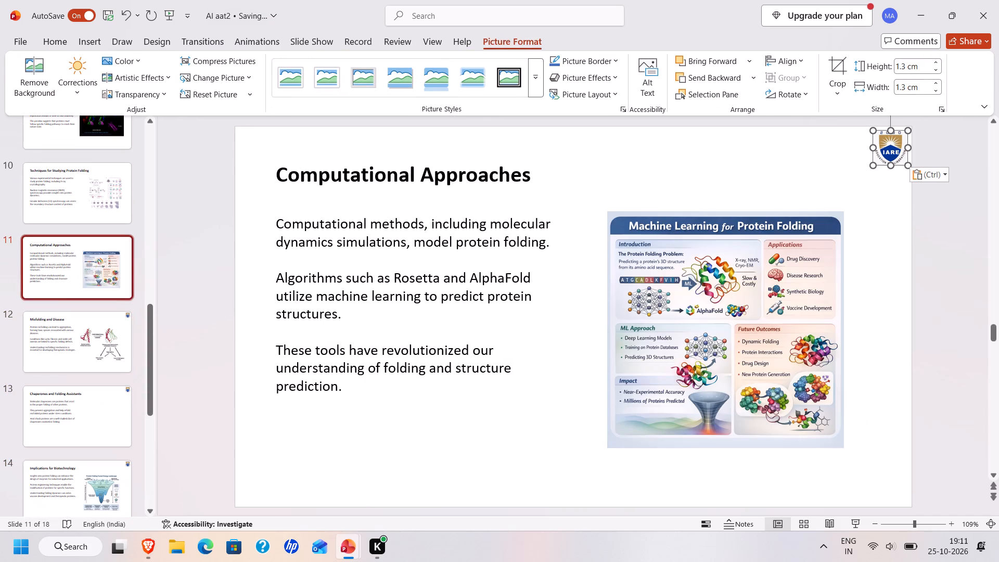
left_click(80, 197)
key("ctrl+v")
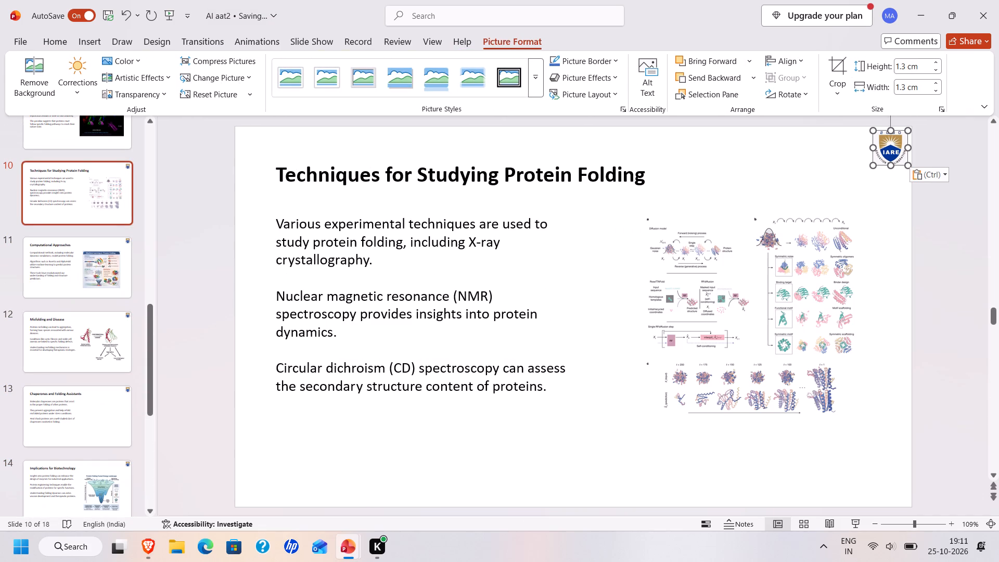
left_click(81, 140)
key("ctrl+v")
Paste the IARE logo on slides 8 back to 4, The Protein Folding Landscape through Importance of Protein Structure.
scroll(81, 140, "up", 3)
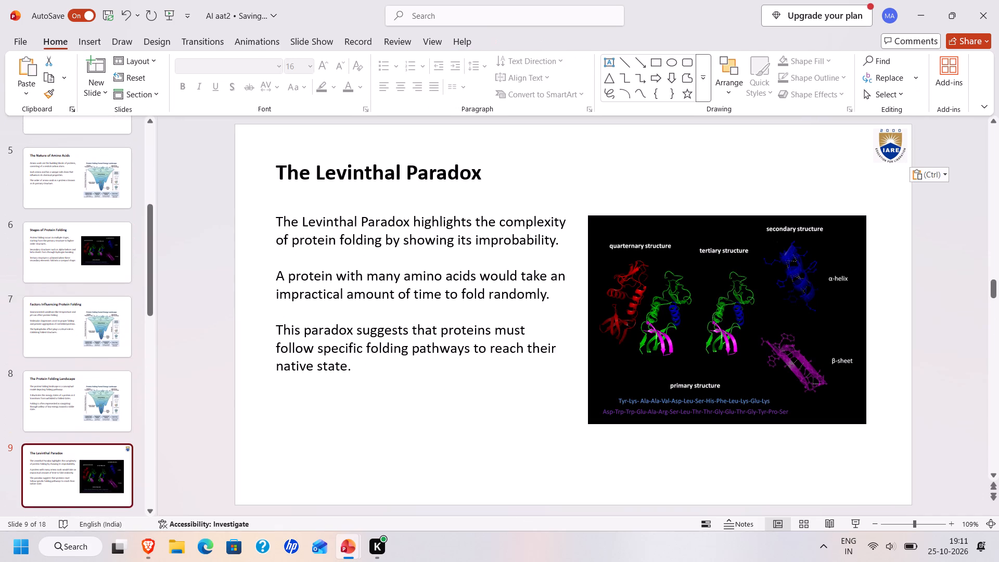
left_click(70, 387, "ctrl")
key("ctrl+v")
left_click(69, 309)
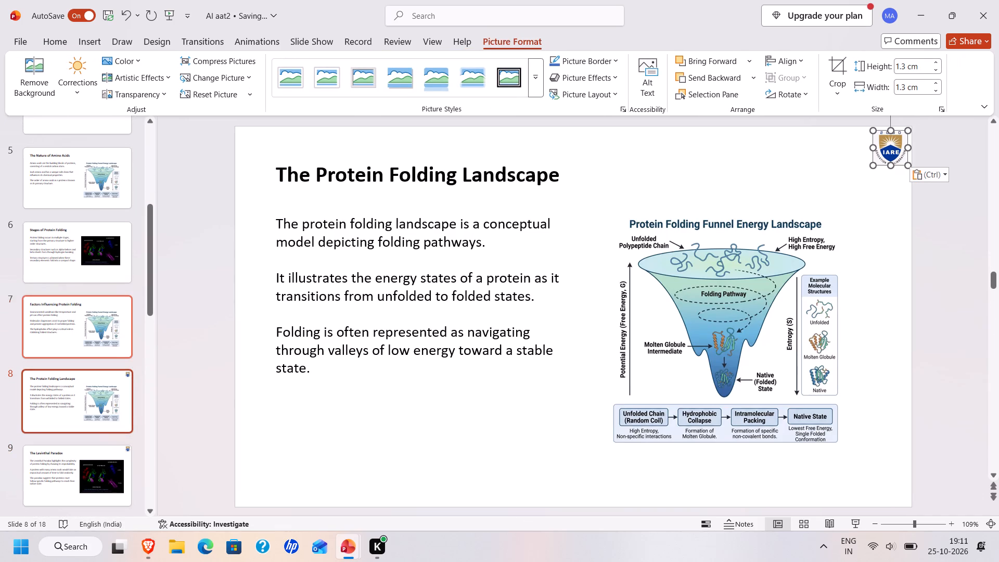
key("ctrl+v")
left_click(72, 266)
key("ctrl+v")
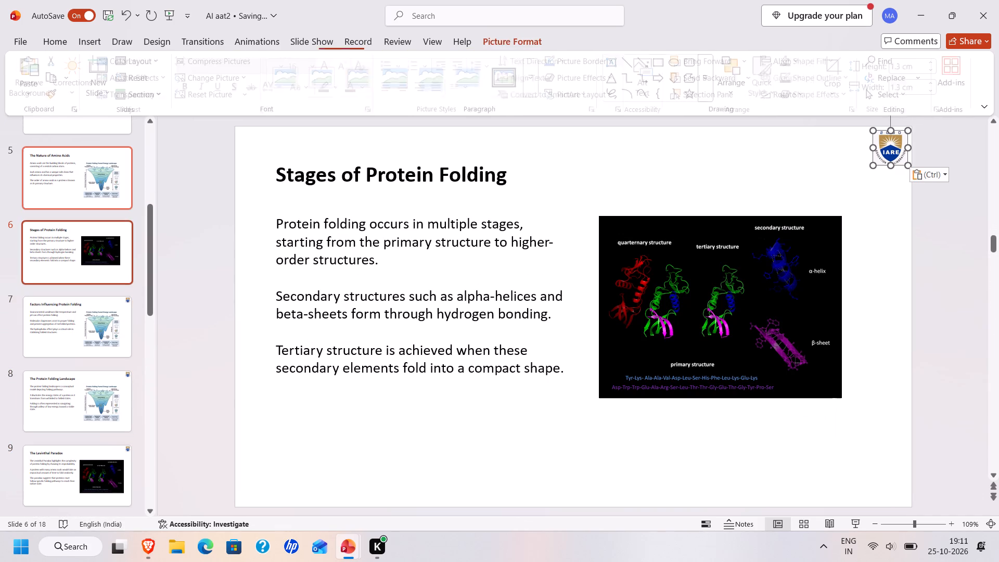
left_click(79, 172)
key("ctrl+v")
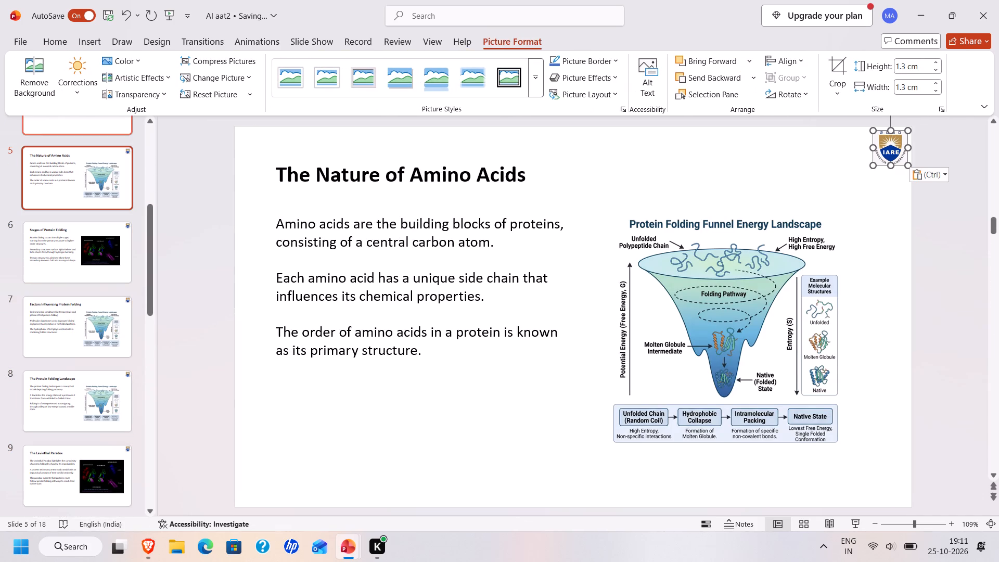
left_click(84, 127)
key("ctrl+v")
Paste the IARE logo on the Introduction to Protein Folding slide and the Protein Folding Problem slide.
scroll(84, 127, "up", 3)
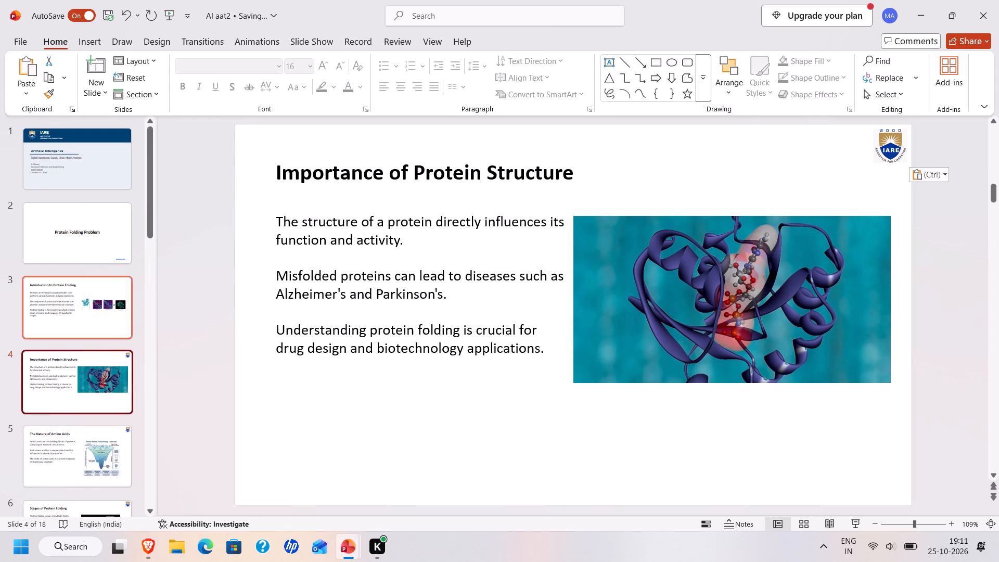
left_click(93, 304)
key("ctrl+v")
left_click(94, 224)
key("ctrl+v")
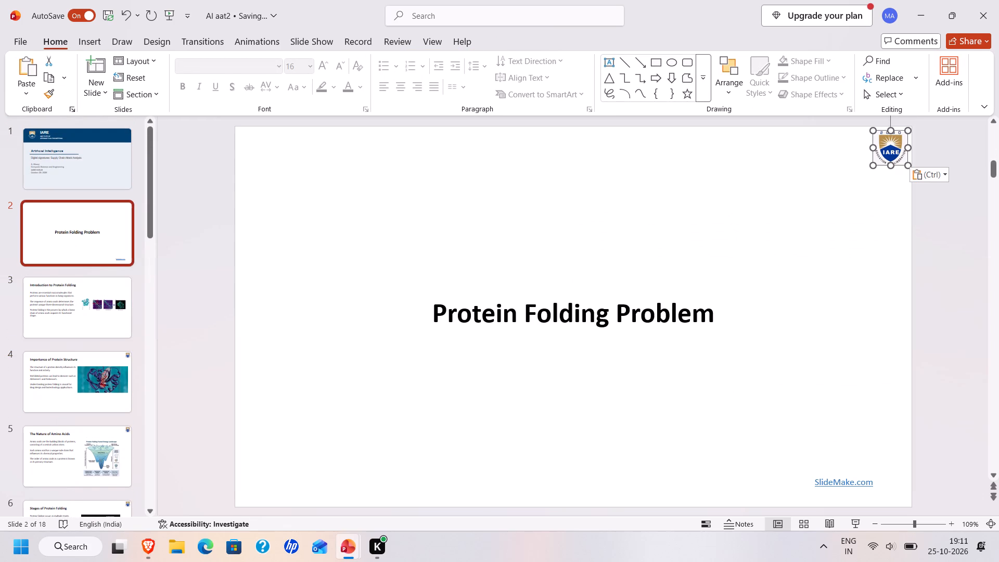
Replace "Supply Chain Attack Analysis" in the title slide's subtitle with "Protein Folding Problem" copied from slide 2.
left_click(93, 170)
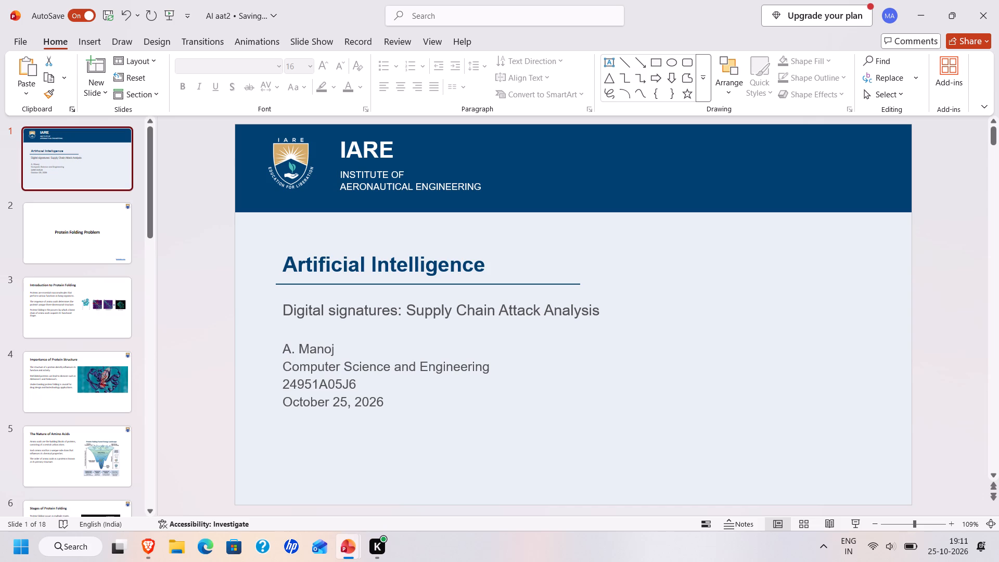
left_click(94, 222)
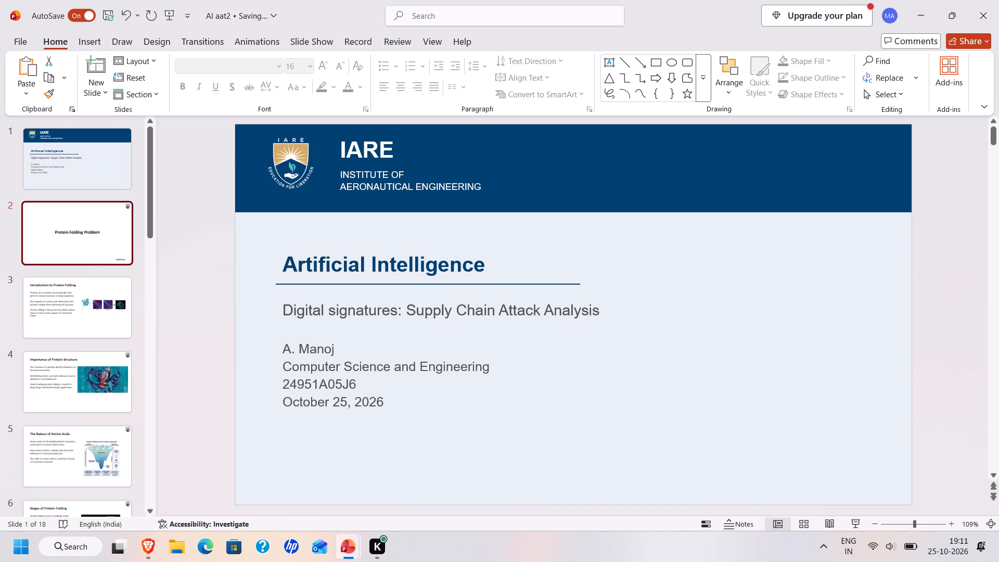
left_click(458, 316)
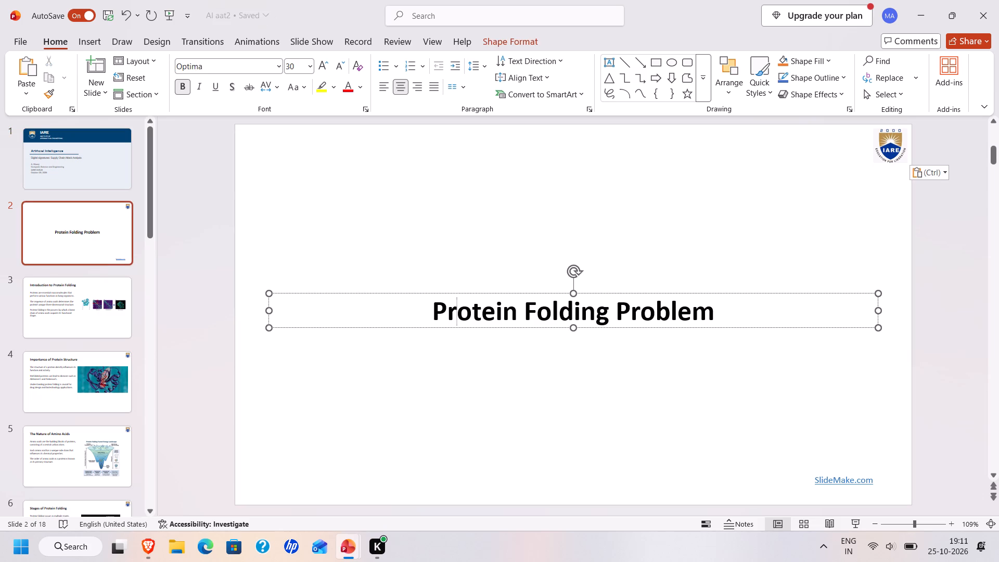
key("ctrl+a")
key("ctrl+c")
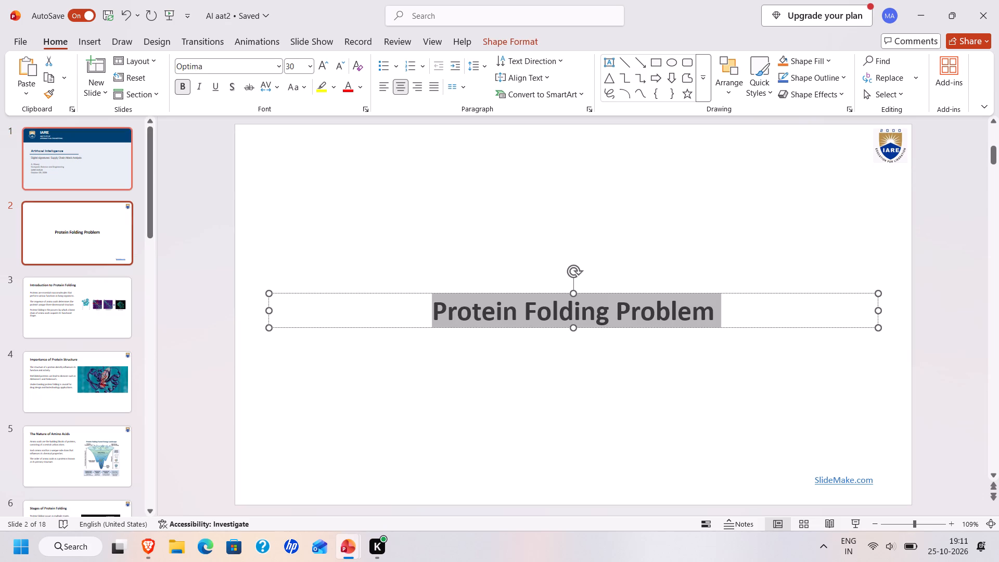
left_click(94, 154)
left_click_drag(406, 312, 623, 308)
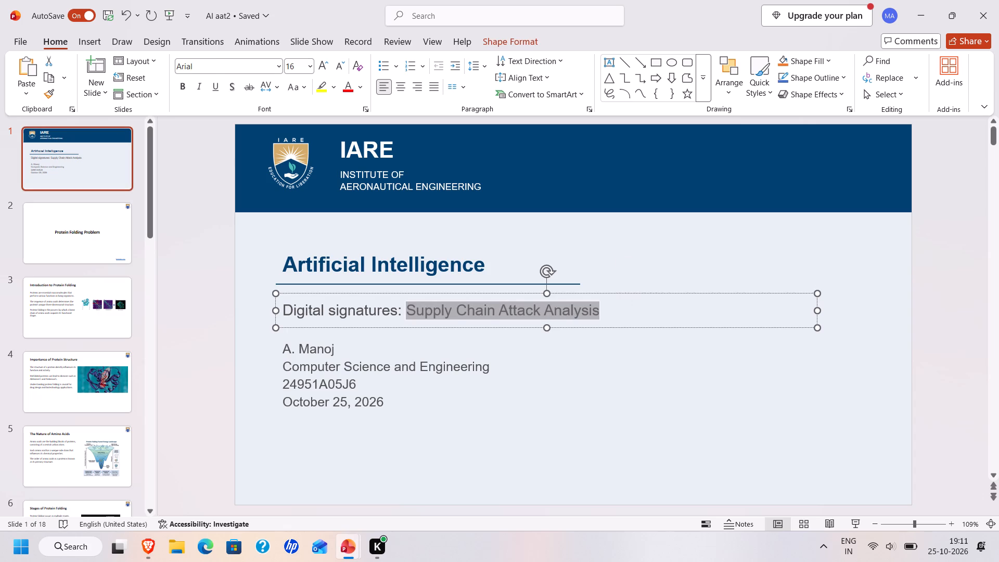
key("ctrl+v")
key("BackSpace")
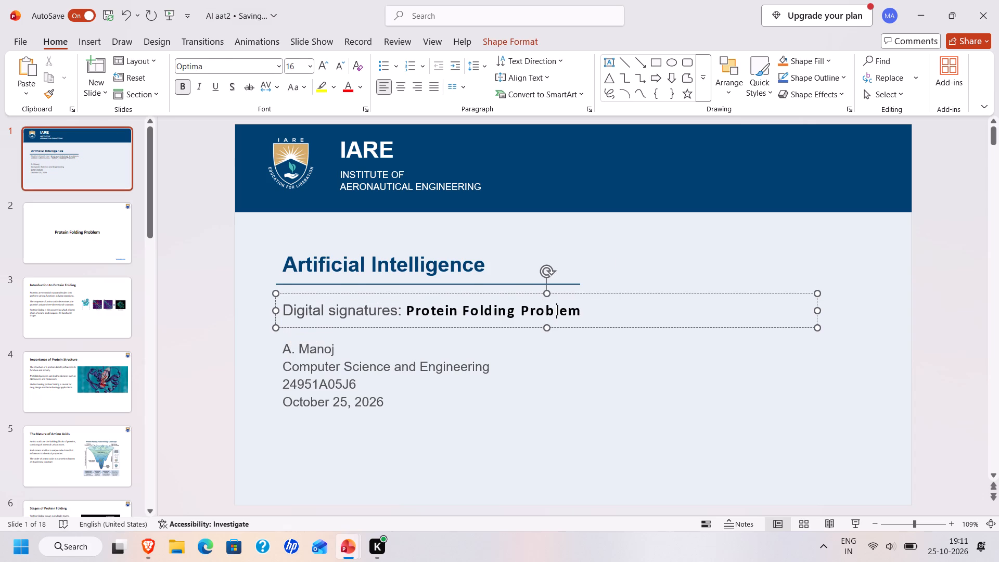
left_click(609, 395)
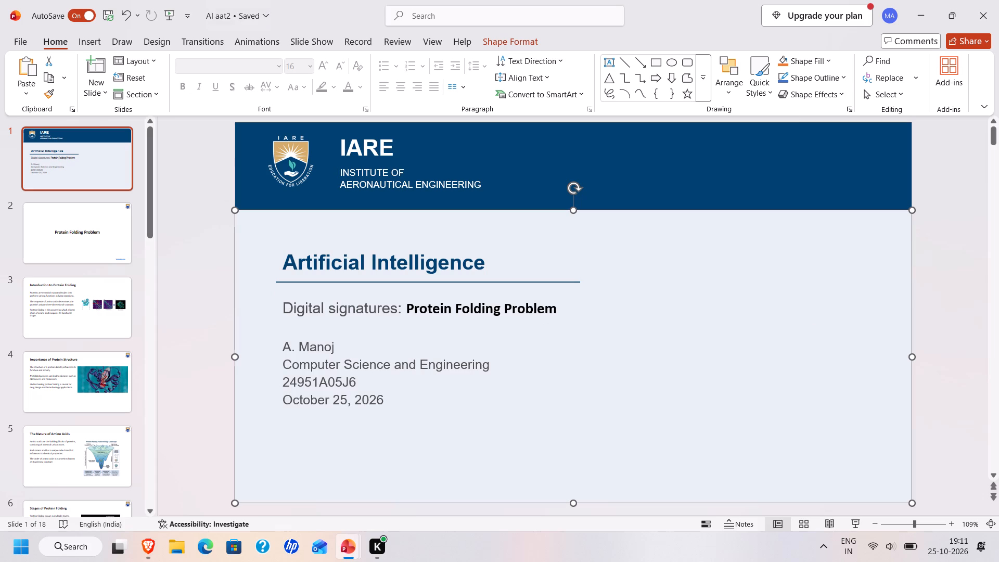
Save the AI aat2 presentation.
key("ctrl+s")
Review the AI aat2 slides from the title slide through to the THANK YOU slide.
left_click(959, 349)
scroll(707, 359, "down", 5)
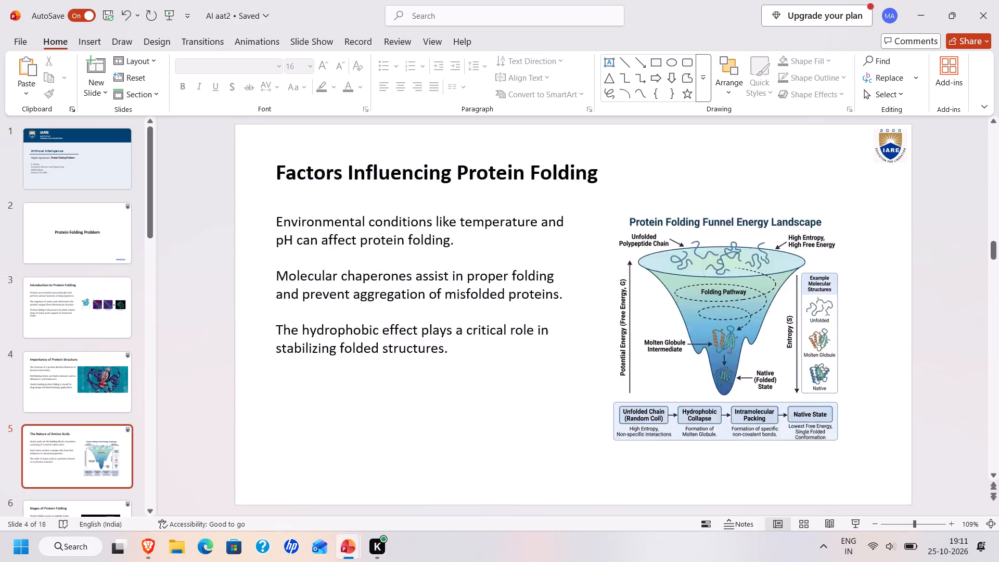
scroll(707, 359, "down", 5)
scroll(707, 359, "up", 10)
scroll(707, 359, "down", 9)
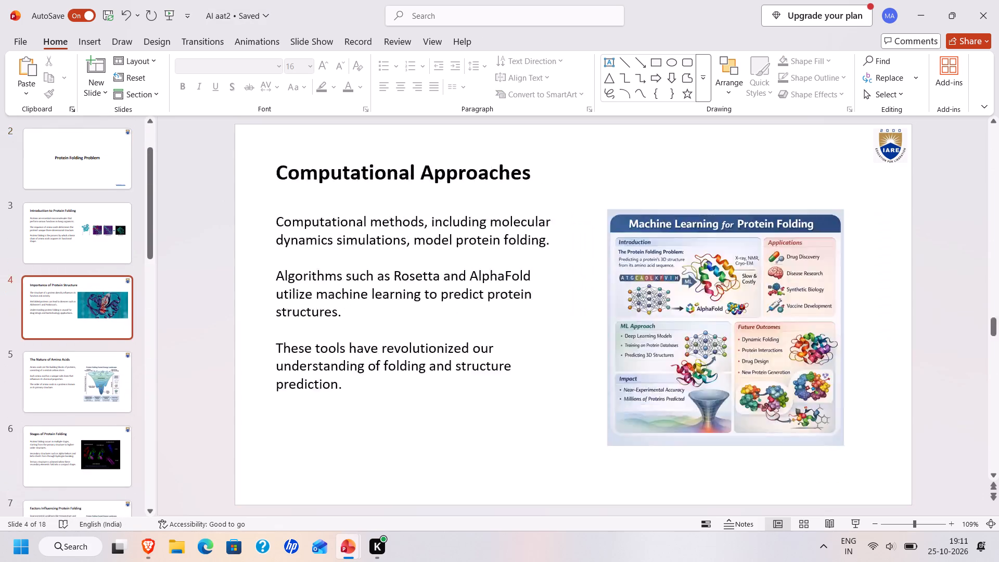
scroll(707, 359, "down", 1)
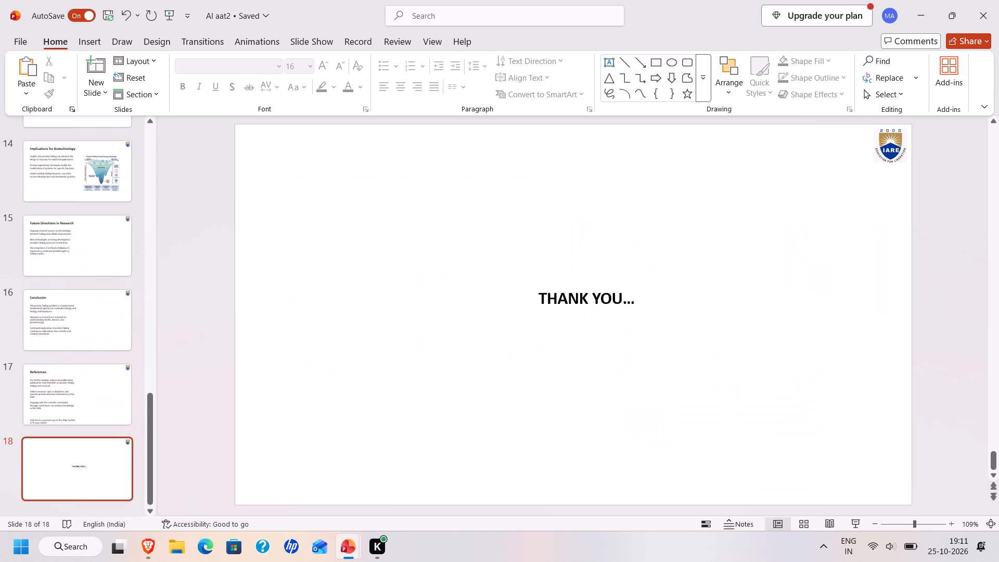